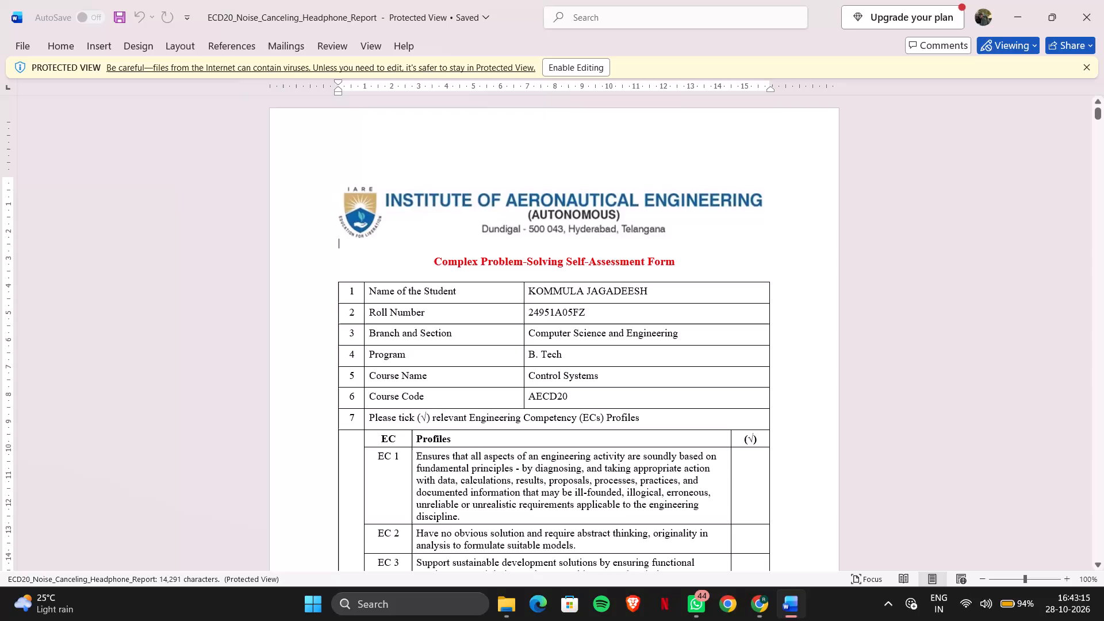
Enable editing for the protected ECD20_Noise_Canceling_Headphone_Report document.
click(574, 63)
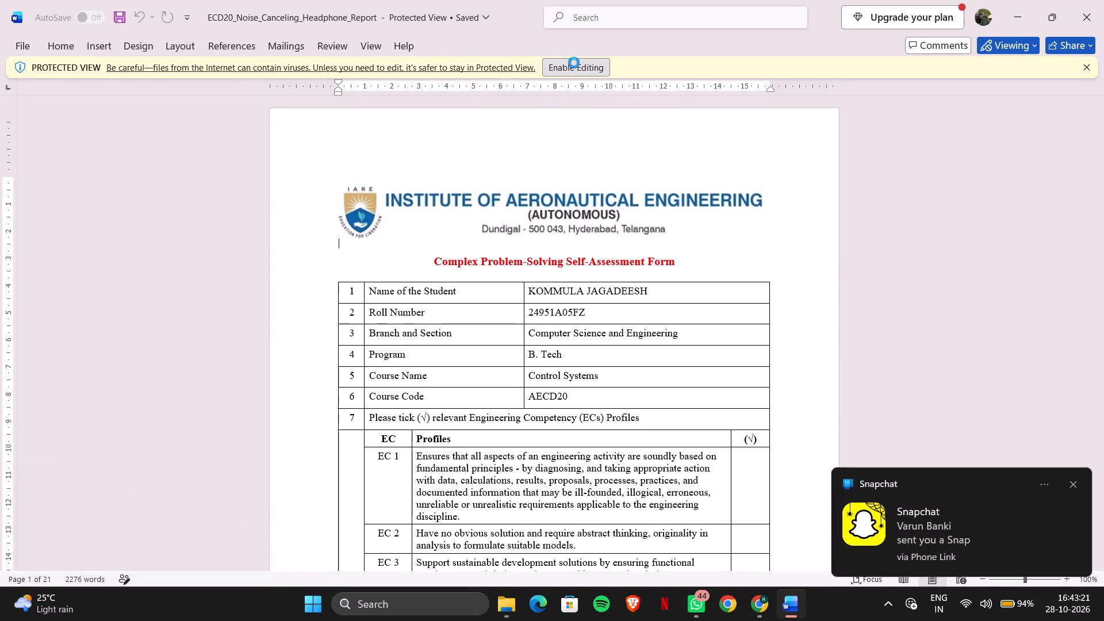
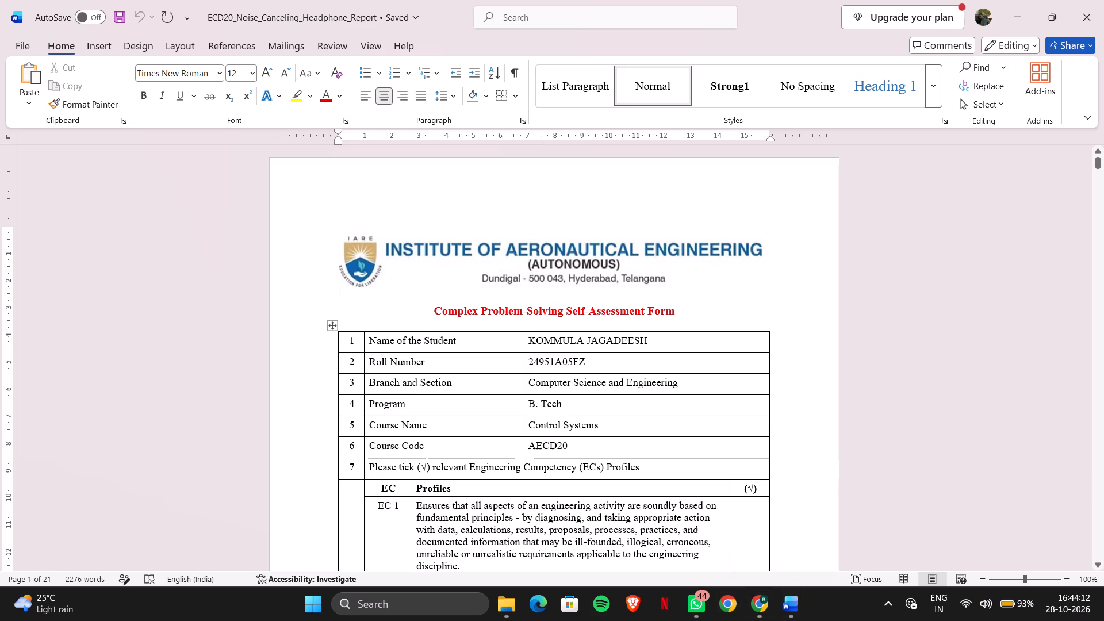
Place the text cursor in the Branch and Section entry of the self-assessment form, just before "and Engineering".
click(680, 385)
drag(680, 385, 596, 388)
click(609, 384)
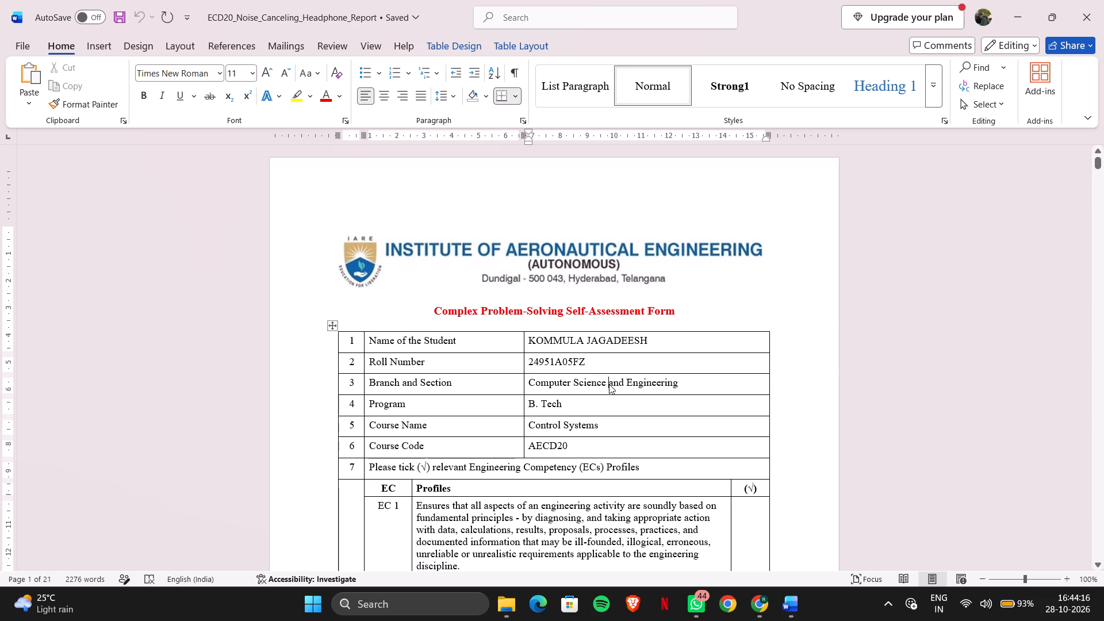
Change the Branch and Section entry in the self-assessment form to "Electroincs and communication Engineering".
key(BackSpace)
key(BackSpace)
key(BackSpace)
key(BackSpace)
key(BackSpace)
key(BackSpace)
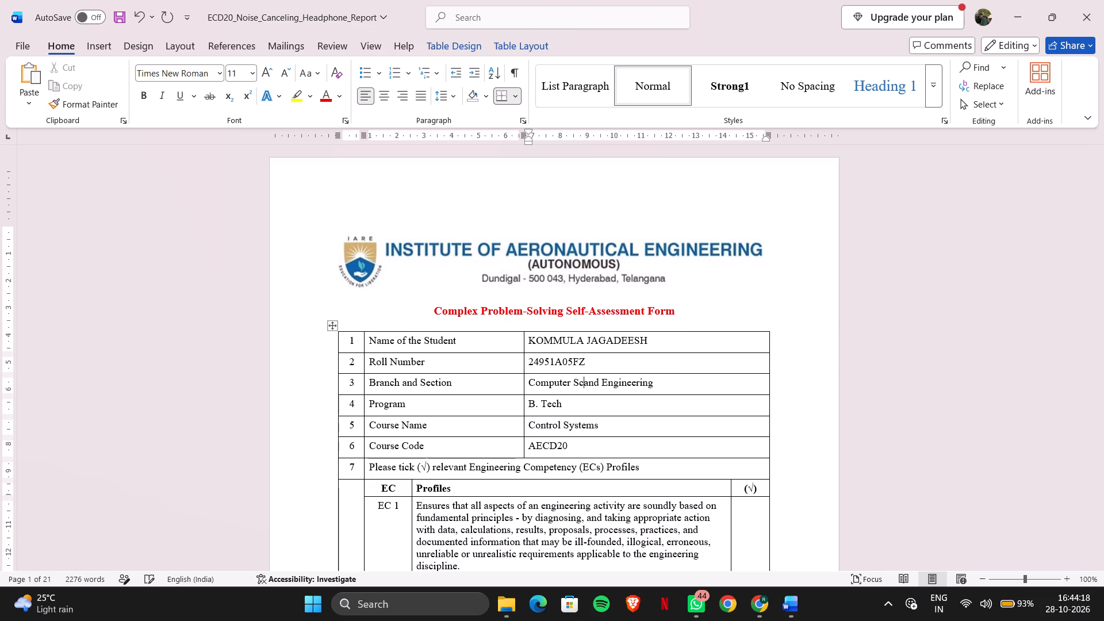
key(BackSpace)
key(BackSpace)
key(BackSpace)
key(BackSpace)
key(BackSpace)
key(BackSpace)
key(BackSpace)
key(BackSpace)
key(BackSpace)
key(BackSpace)
key(BackSpace)
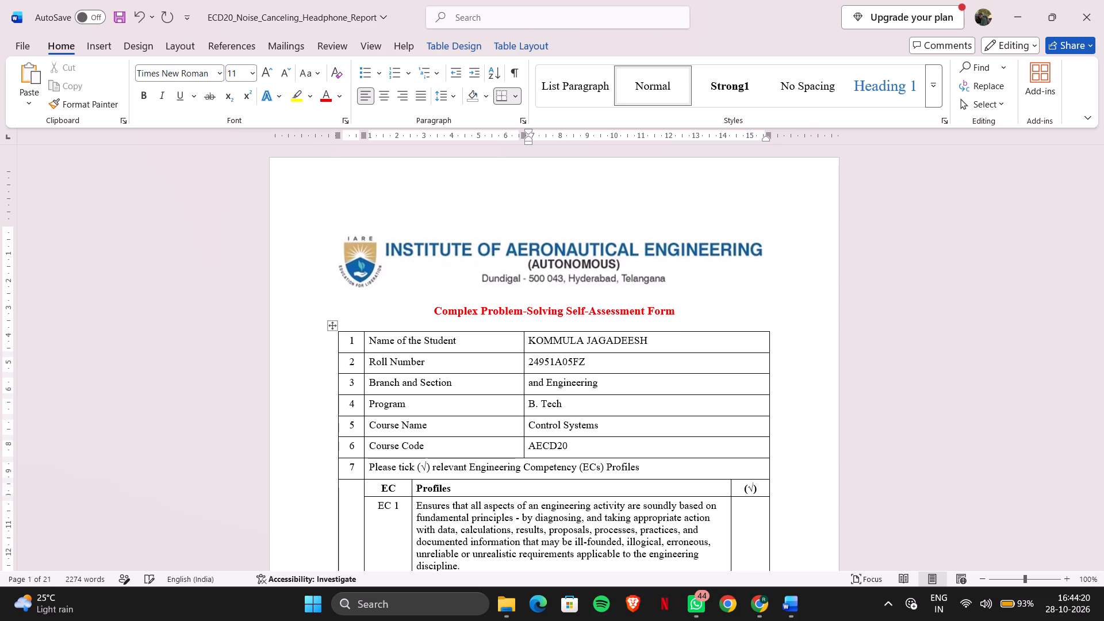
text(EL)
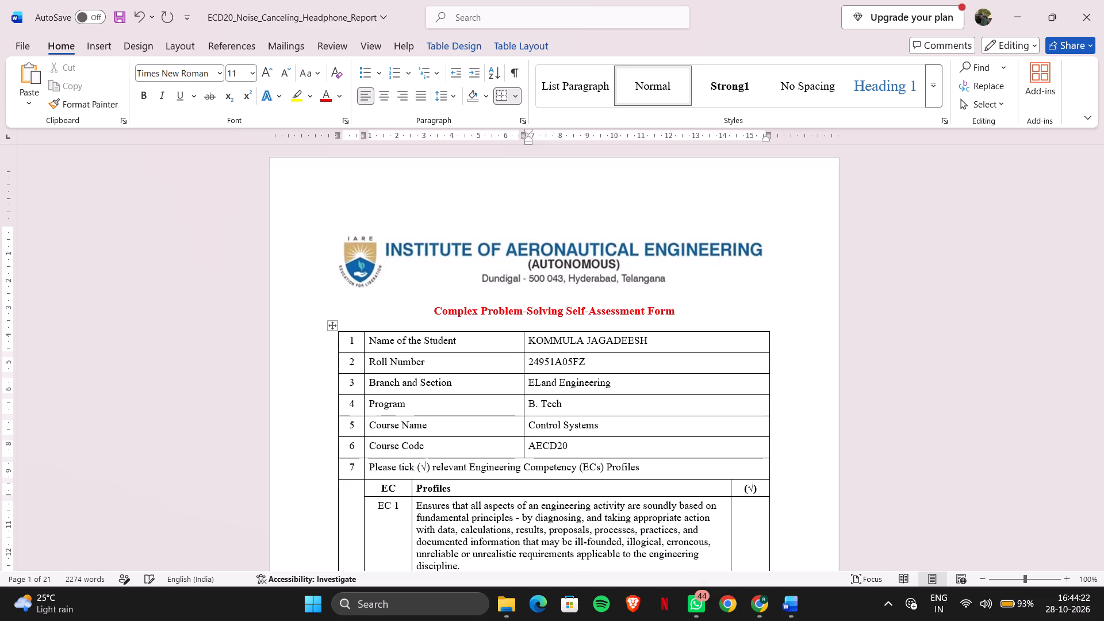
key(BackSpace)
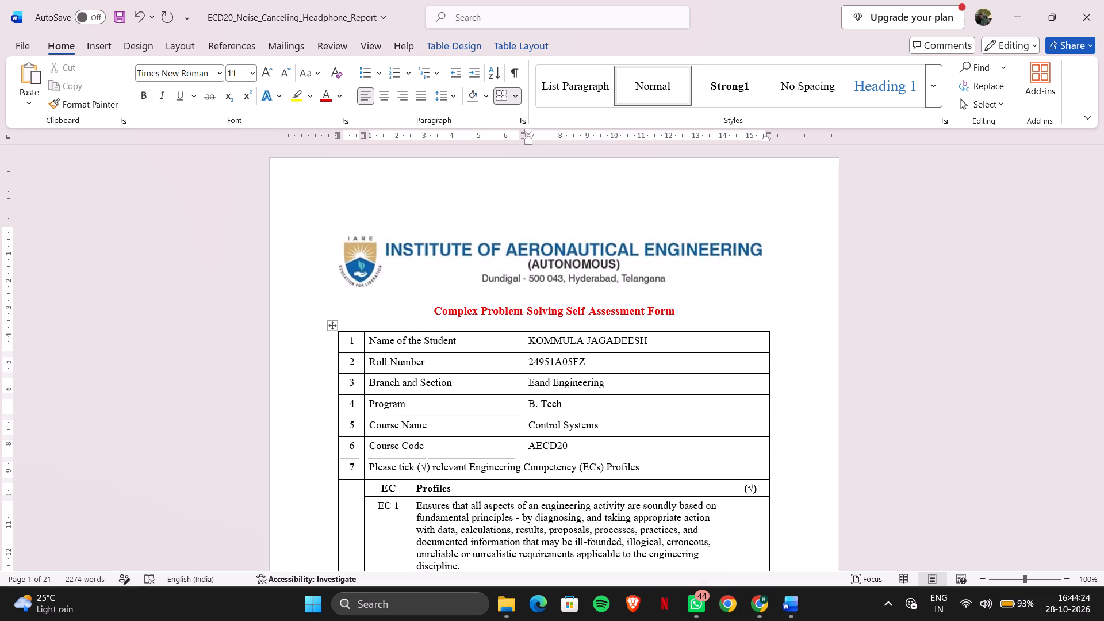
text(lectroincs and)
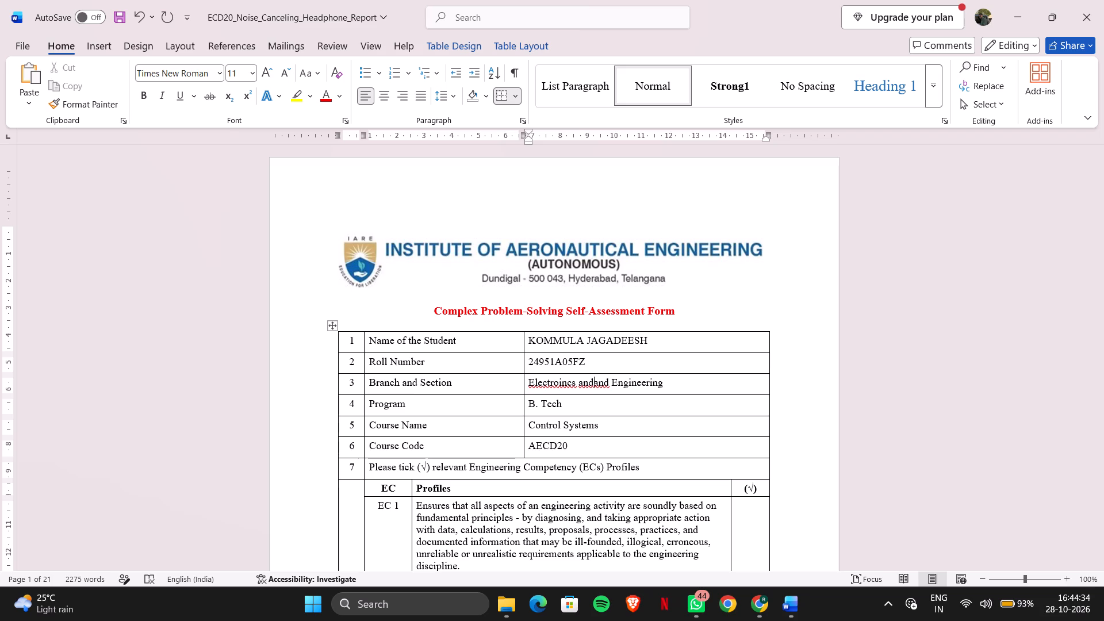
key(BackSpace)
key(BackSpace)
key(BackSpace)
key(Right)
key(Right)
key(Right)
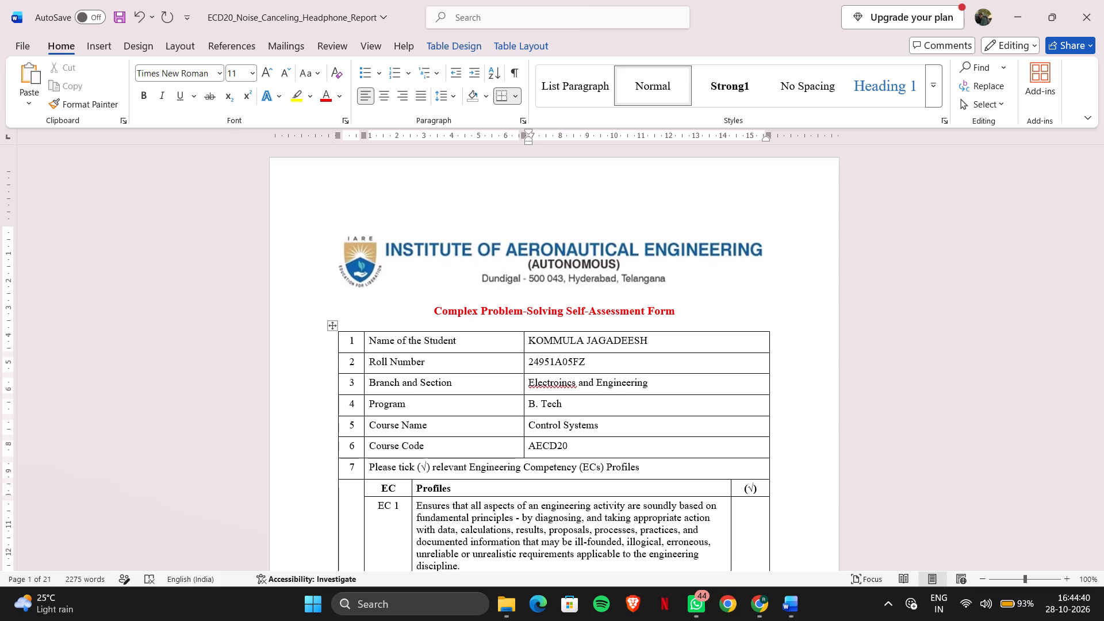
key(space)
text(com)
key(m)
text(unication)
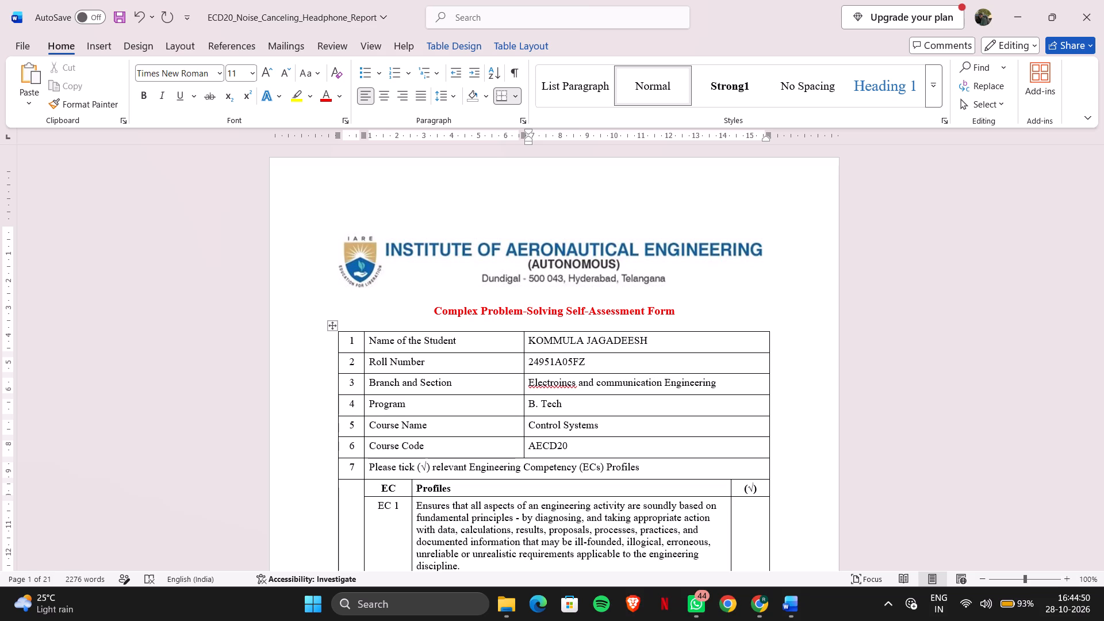
Replace the ending of the roll number in the self-assessment form with the new student's digits.
scroll(608, 383, down, 1)
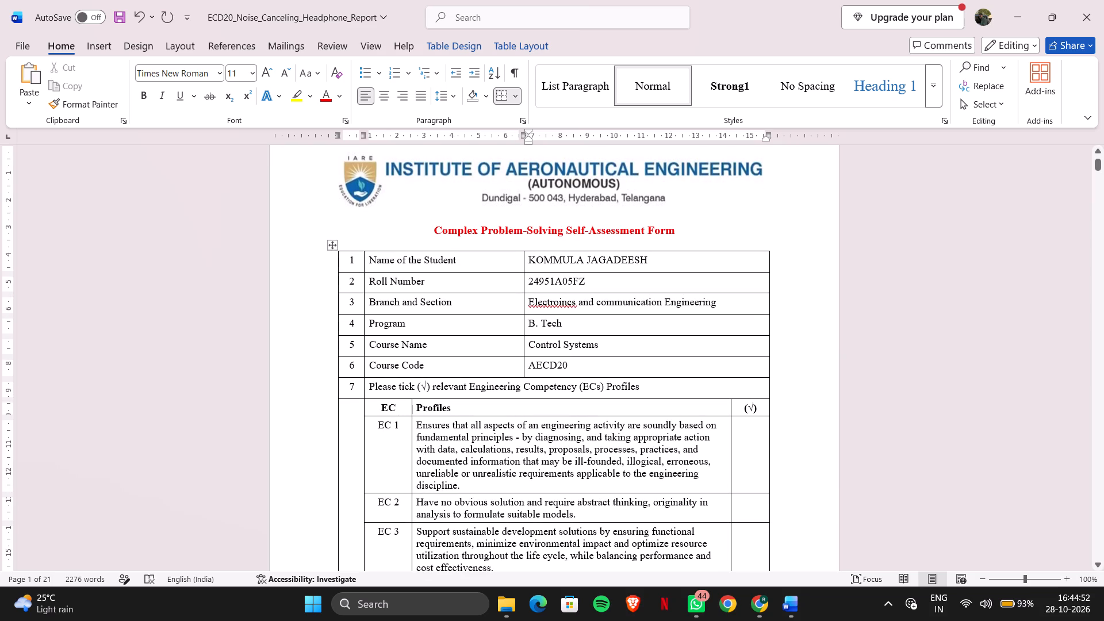
click(595, 278)
key(BackSpace)
key(BackSpace)
key(BackSpace)
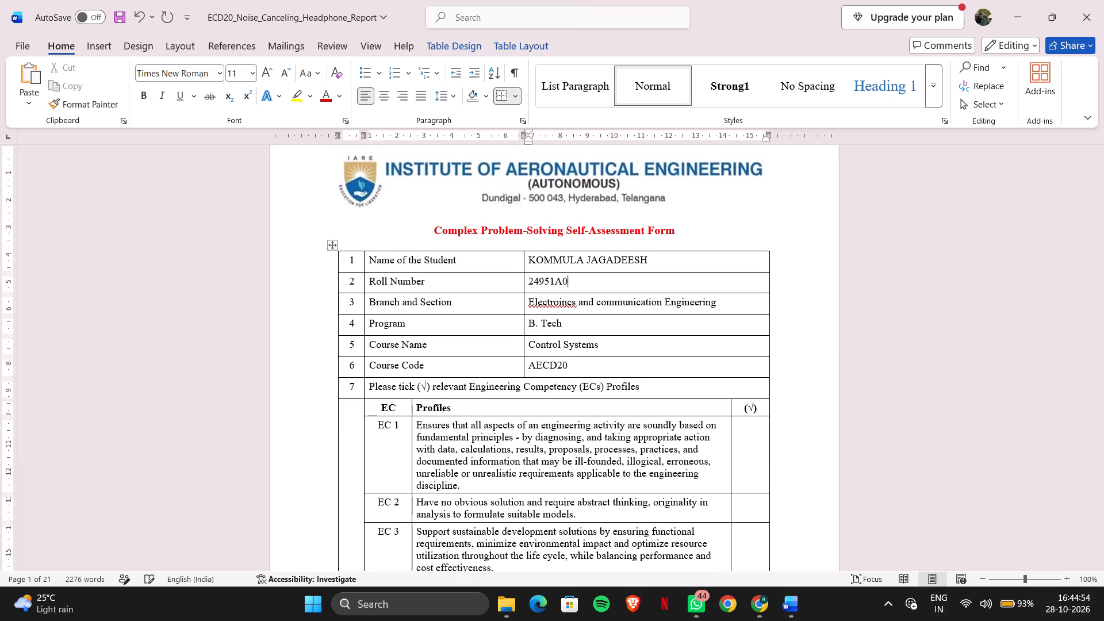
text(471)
Replace the Name of the Student entry in the self-assessment form with the new student's name.
scroll(595, 278, up, 1)
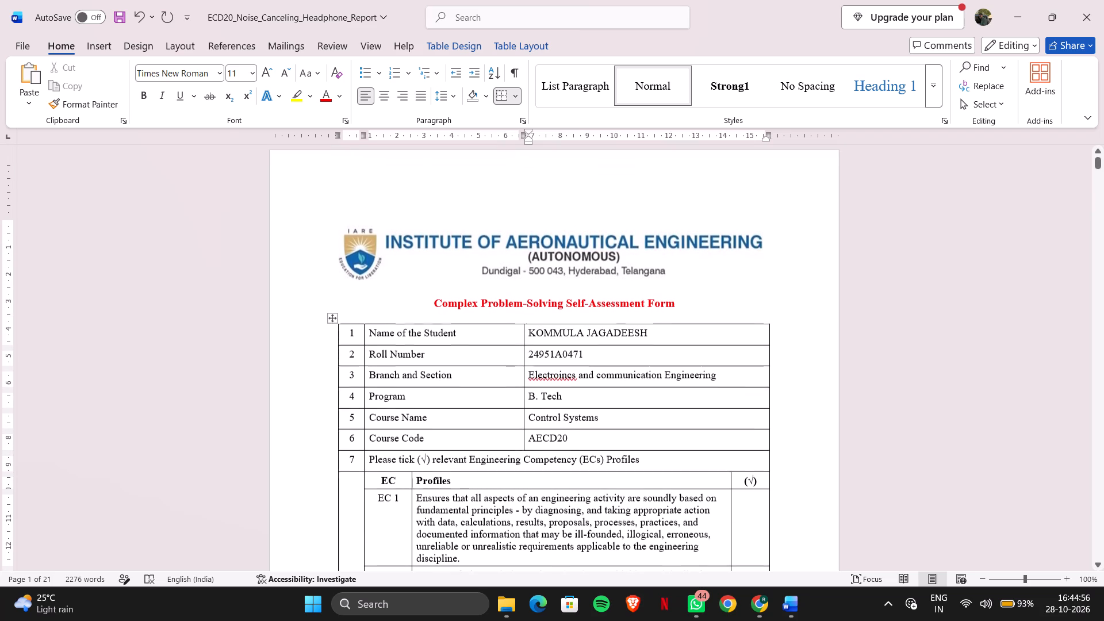
click(649, 331)
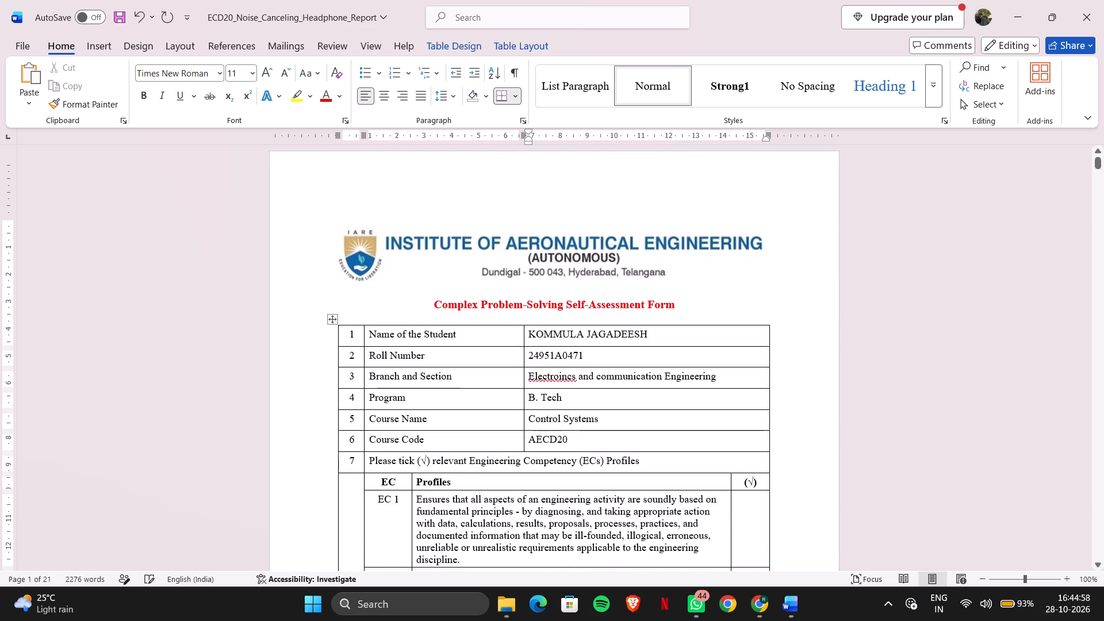
key(BackSpace)
key(BackSpace)
key(BackSpace)
key(BackSpace)
key(BackSpace)
key(BackSpace)
key(BackSpace)
key(BackSpace)
key(BackSpace)
key(BackSpace)
key(BackSpace)
key(BackSpace)
key(BackSpace)
key(BackSpace)
key(BackSpace)
key(BackSpace)
key(BackSpace)
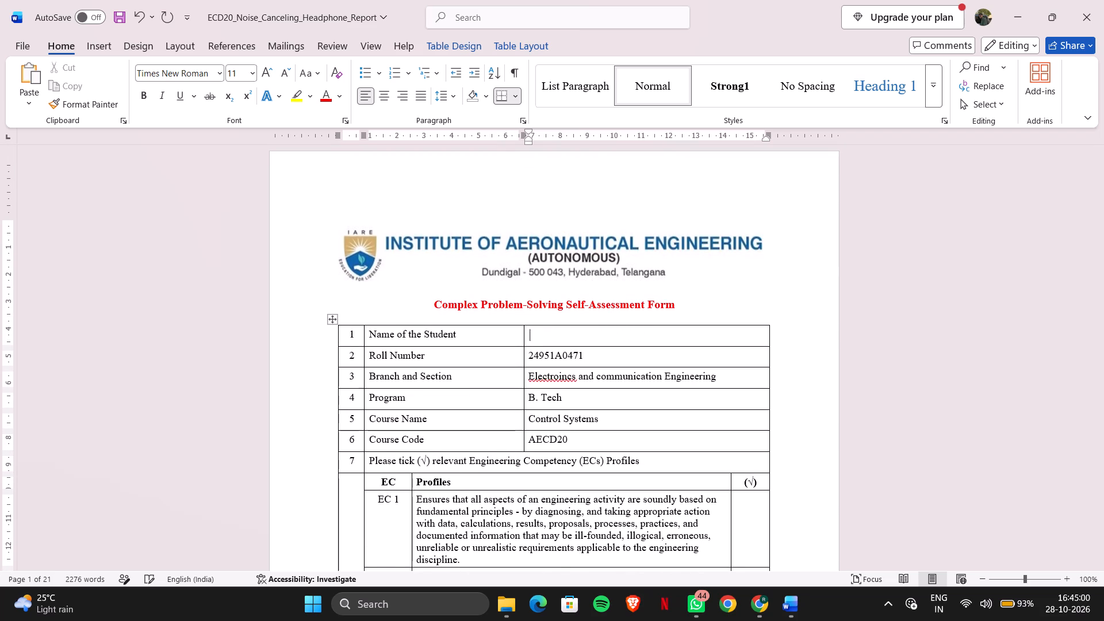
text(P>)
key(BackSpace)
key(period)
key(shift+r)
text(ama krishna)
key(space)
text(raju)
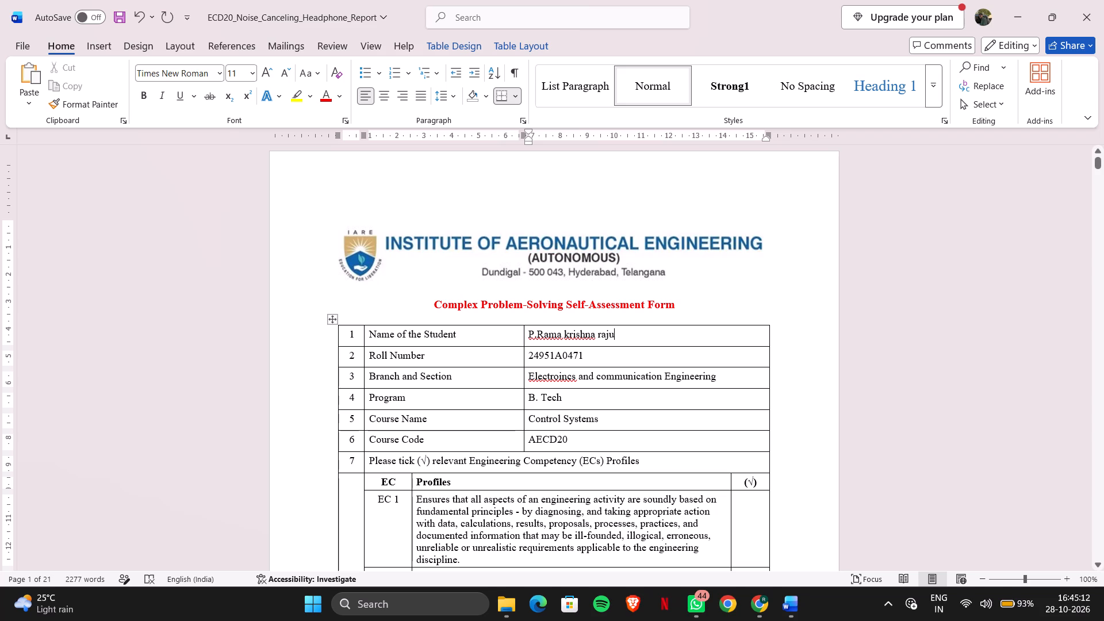
Copy the branch, roll number and student name entries from the form individually, in that order, for reuse.
drag(716, 380, 550, 378)
key(ctrl+c)
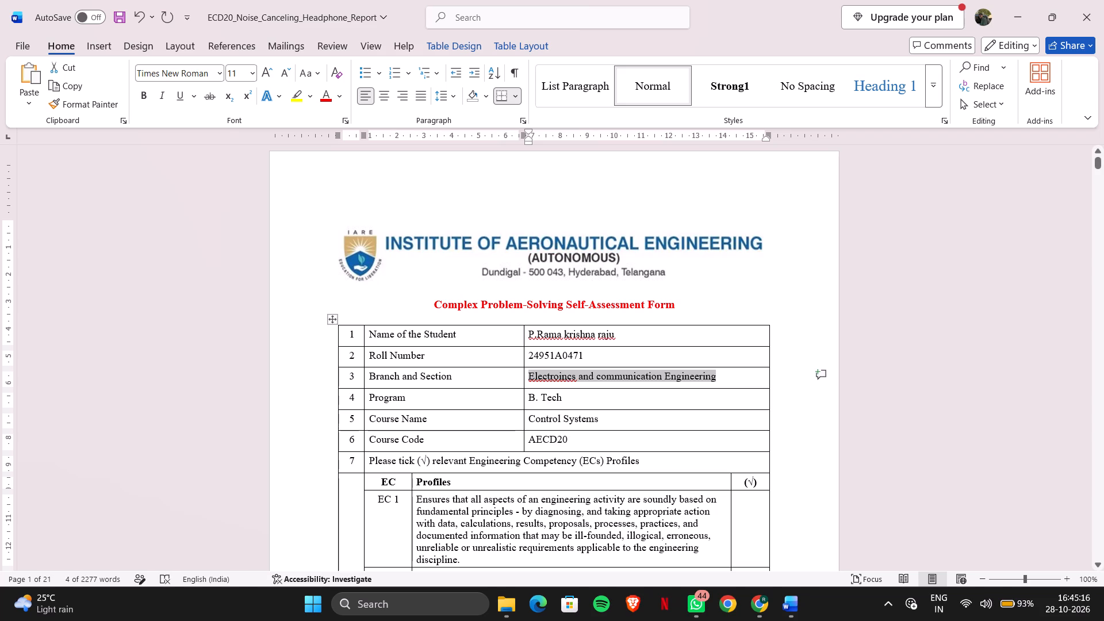
drag(586, 354, 529, 357)
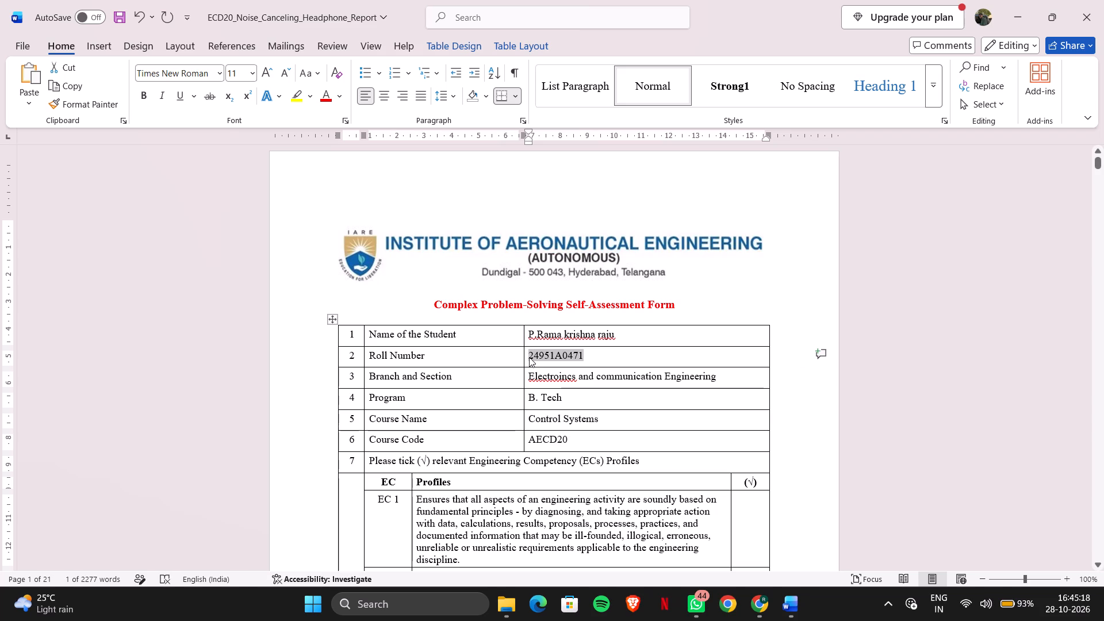
key(ctrl+c)
drag(623, 335, 581, 338)
drag(581, 338, 528, 334)
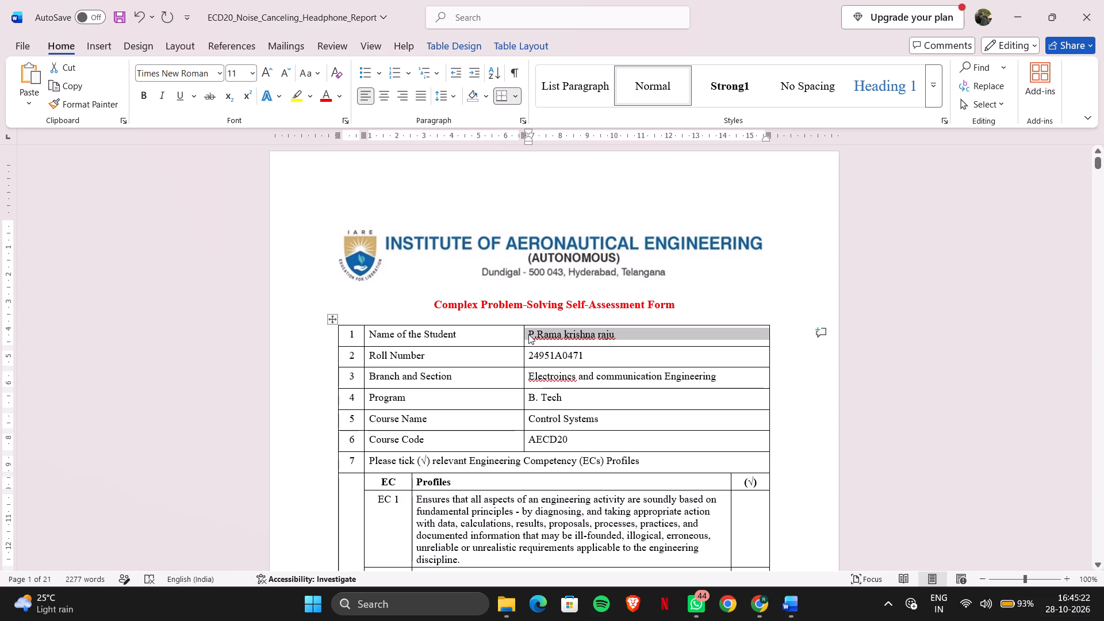
key(ctrl+c)
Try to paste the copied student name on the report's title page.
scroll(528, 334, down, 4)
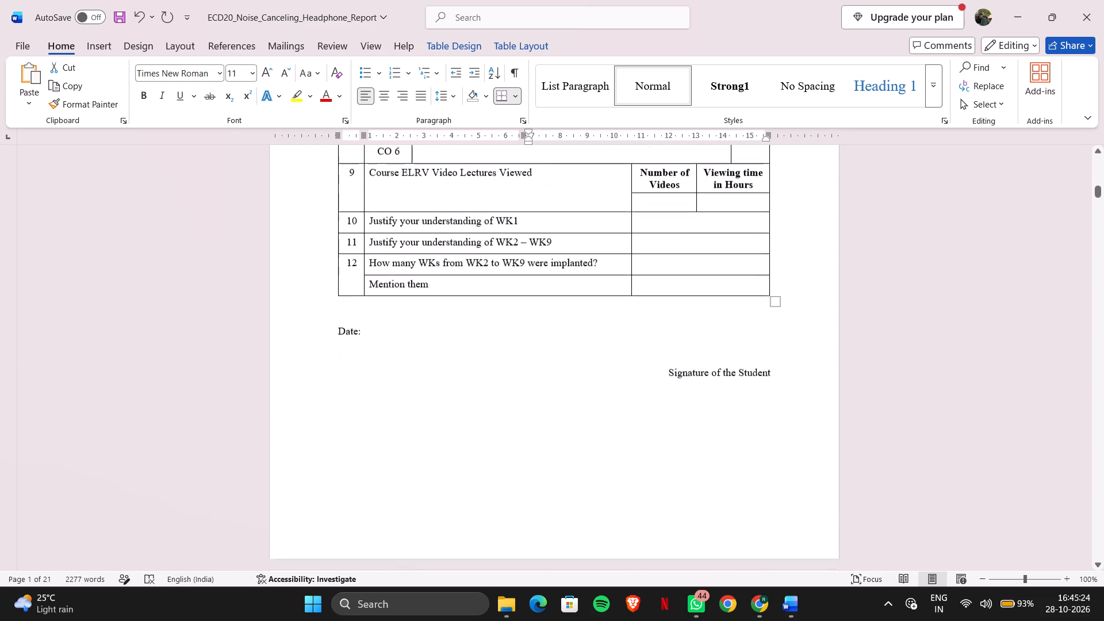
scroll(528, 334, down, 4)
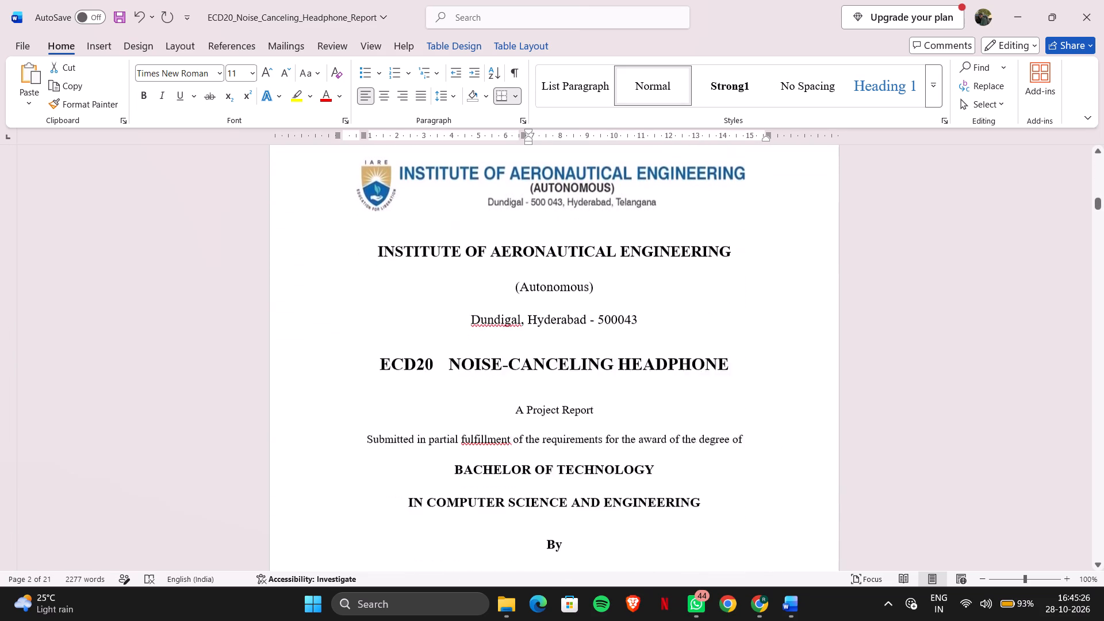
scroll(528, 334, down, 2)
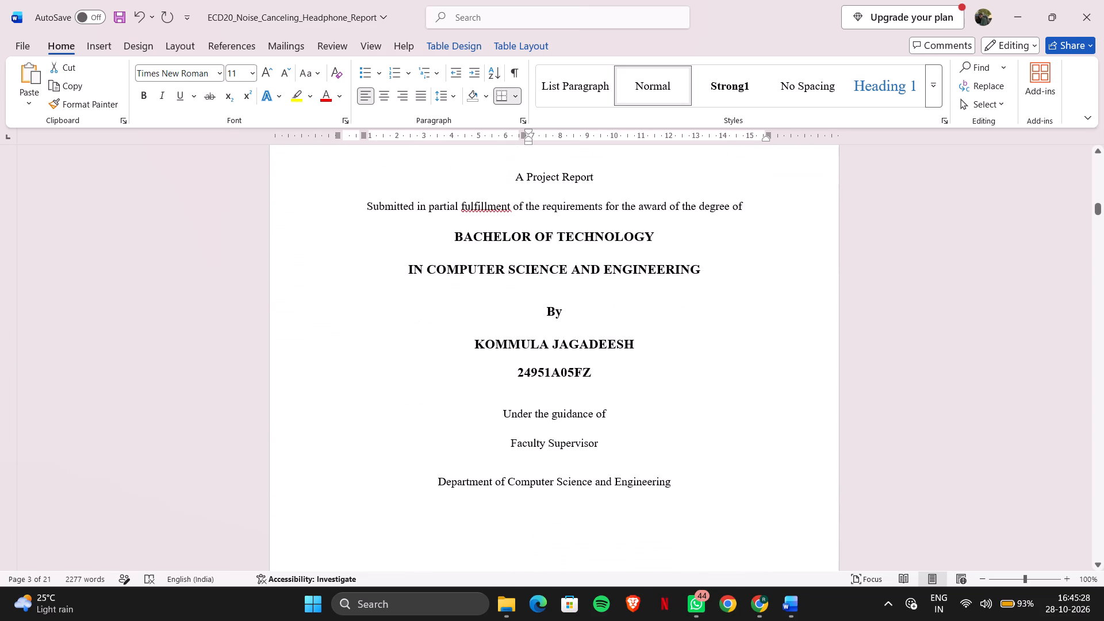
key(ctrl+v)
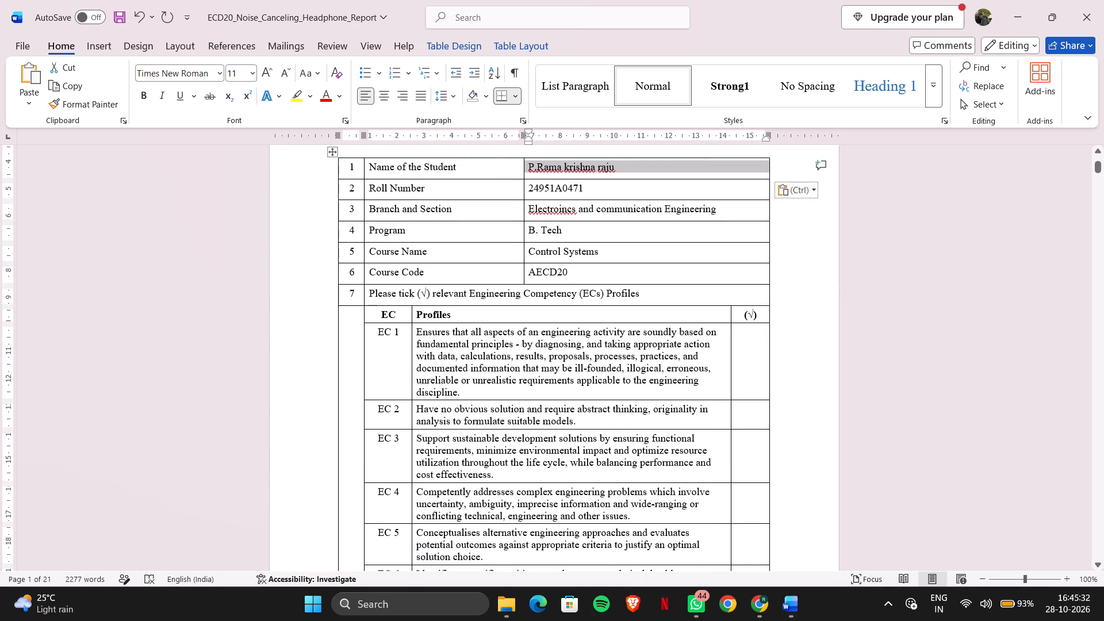
Replace "COMPUTER SCIENCE AND ENGINEERING" under Bachelor of Technology on the title page with the copied "Electroincs and communication Engineering" from the clipboard history.
scroll(704, 378, down, 7)
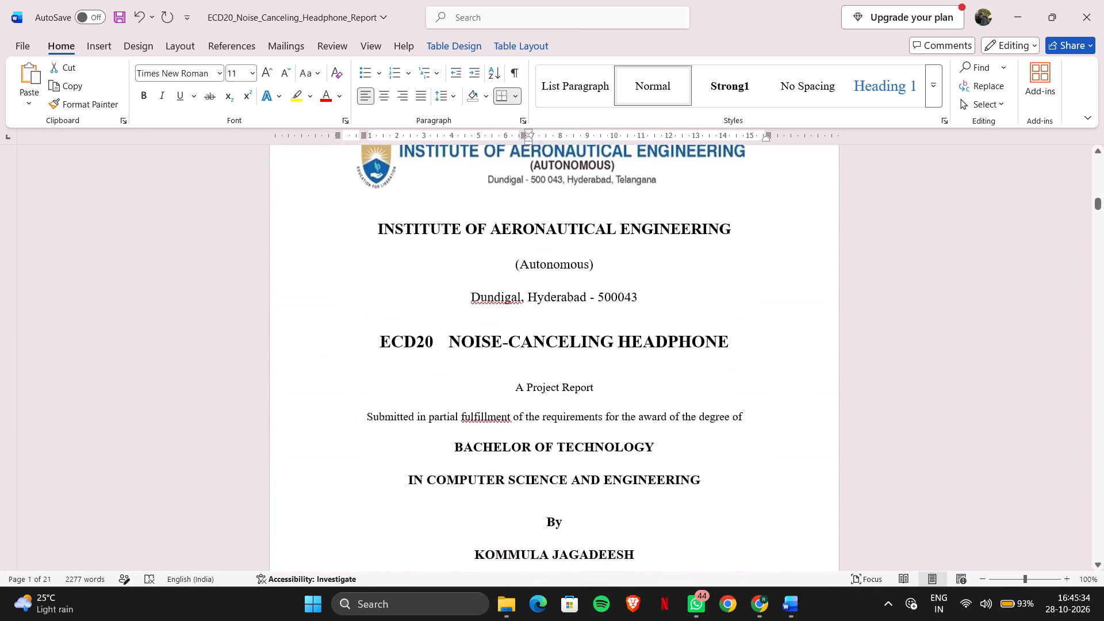
scroll(645, 331, up, 2)
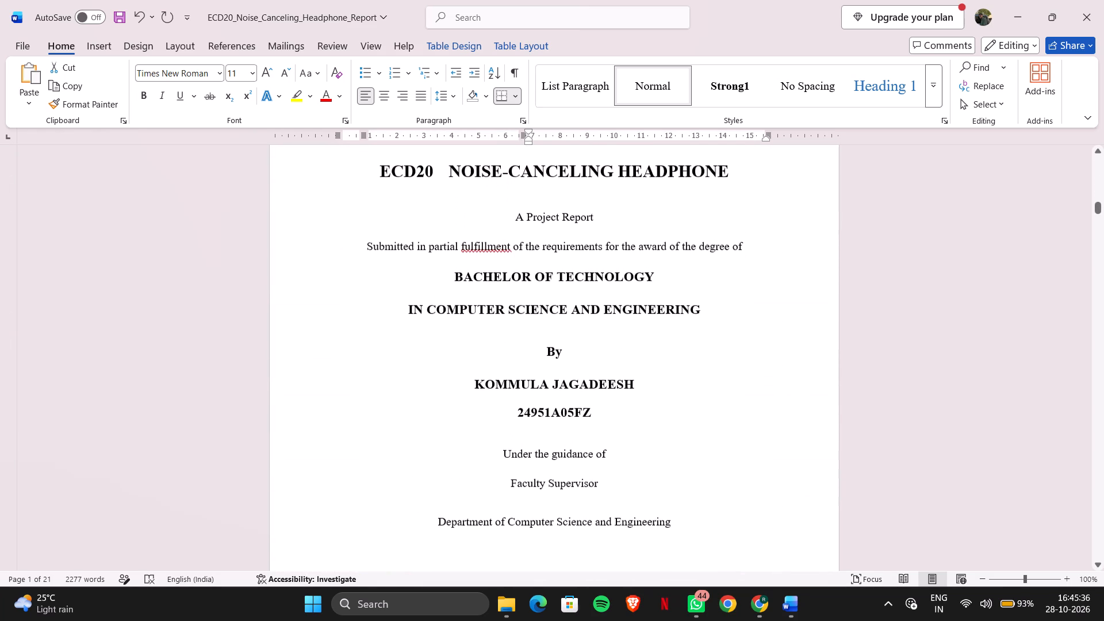
scroll(645, 331, up, 1)
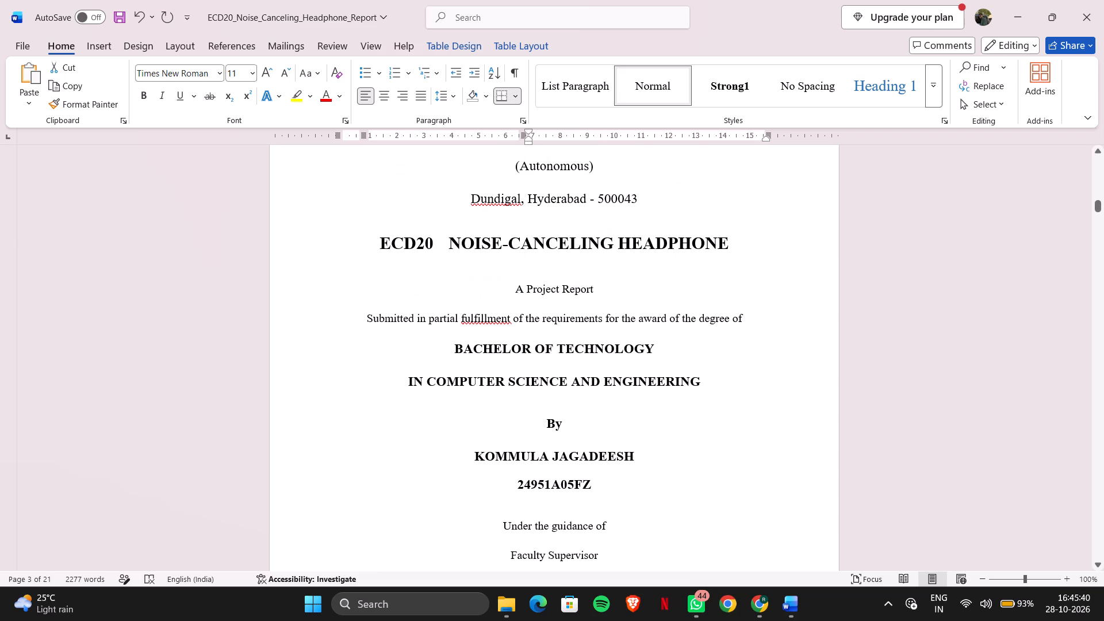
key(super+v)
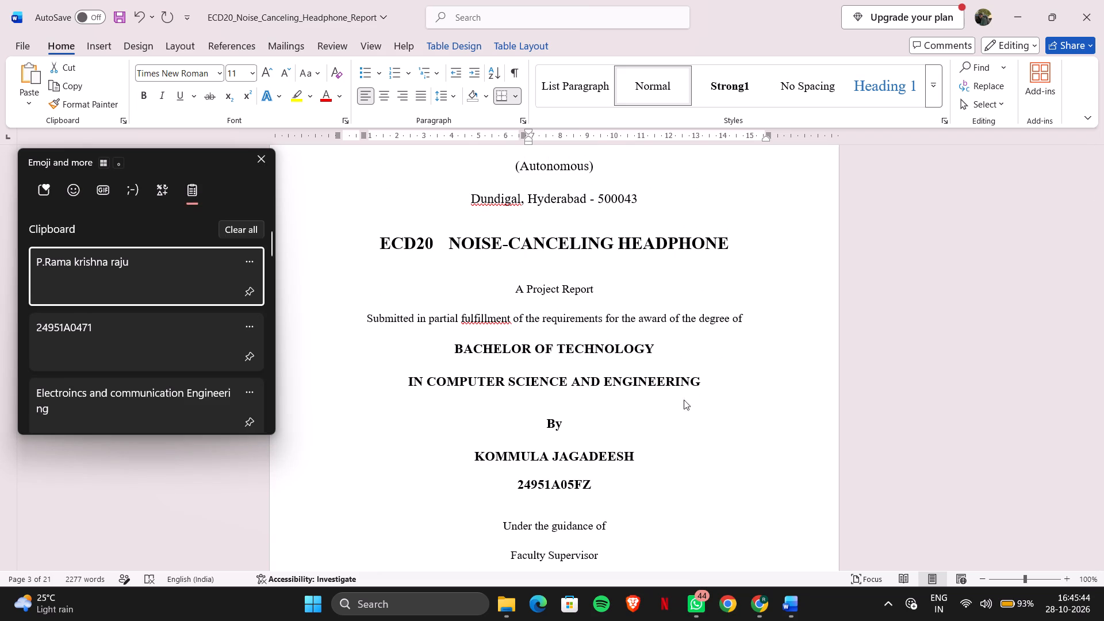
click(702, 379)
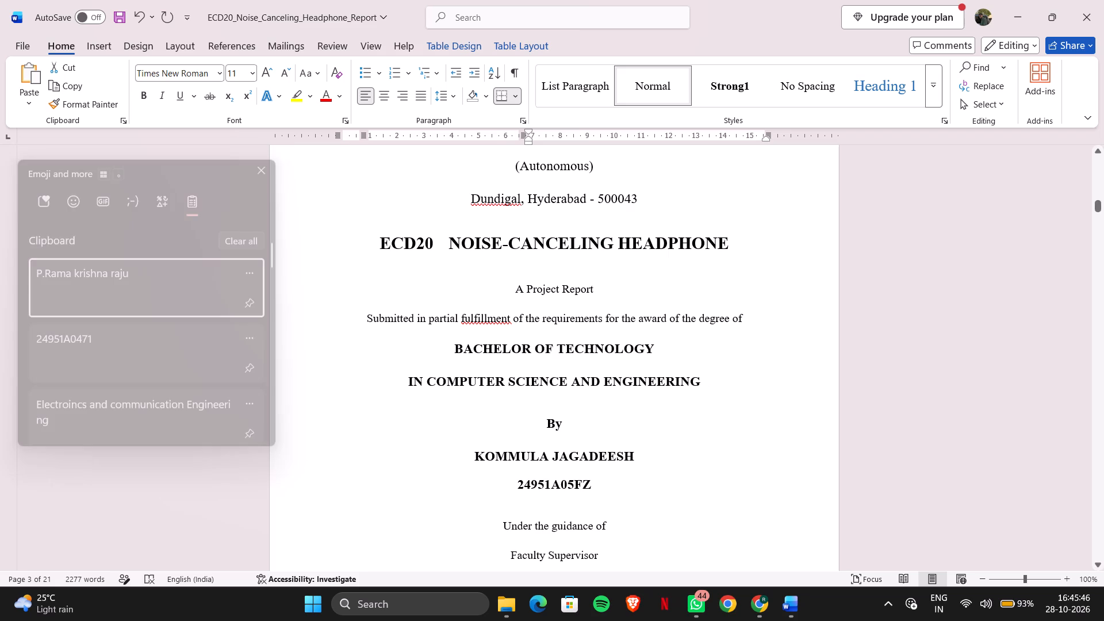
drag(705, 378, 524, 384)
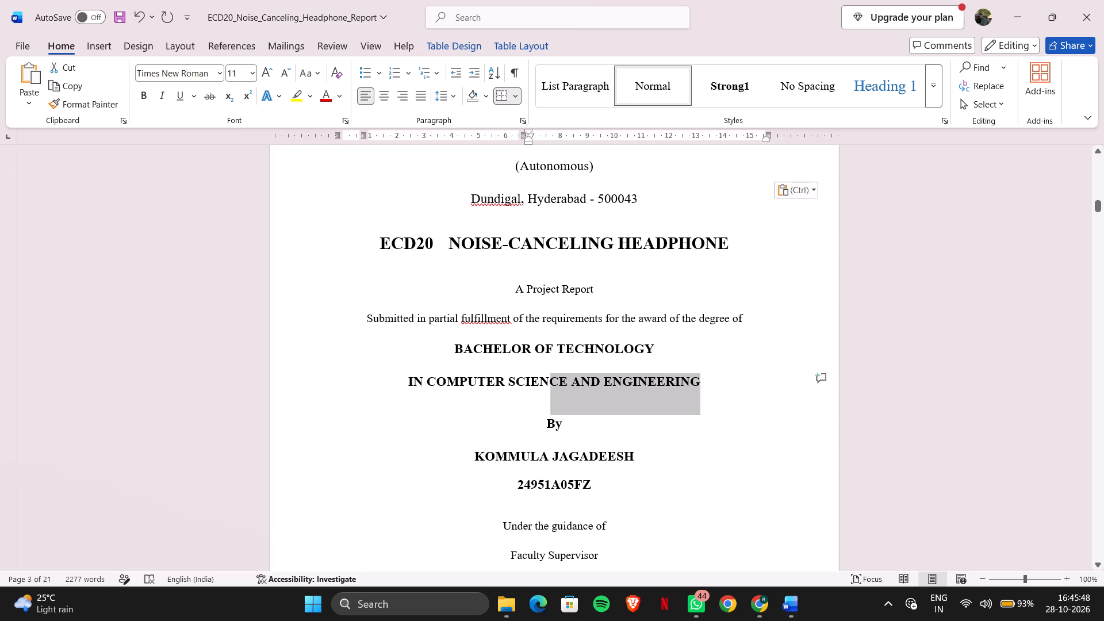
drag(524, 384, 427, 375)
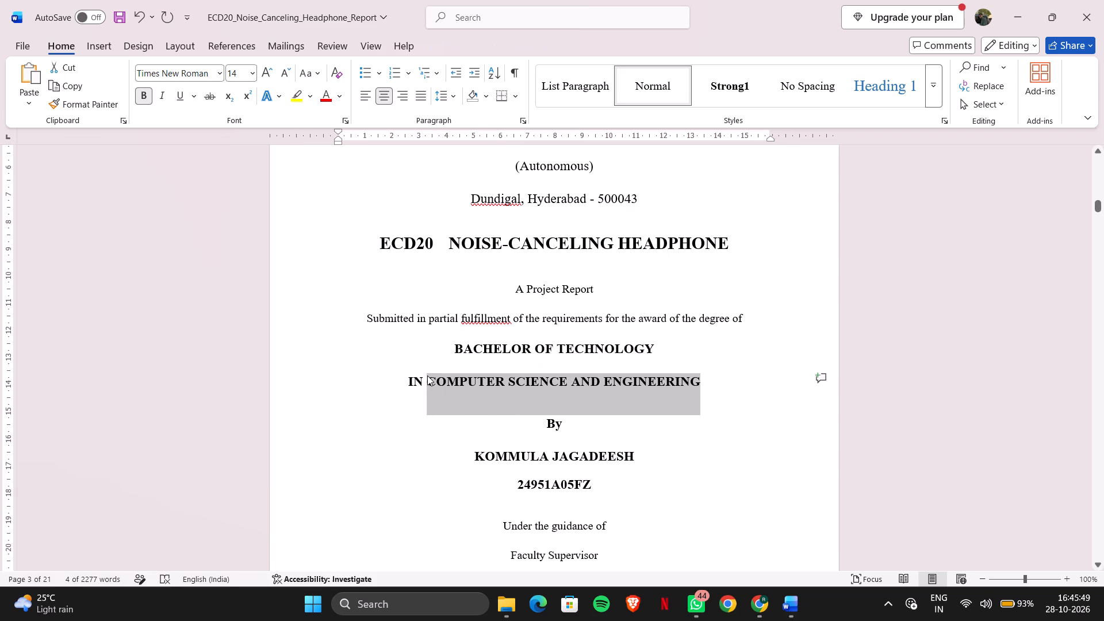
key(super+v)
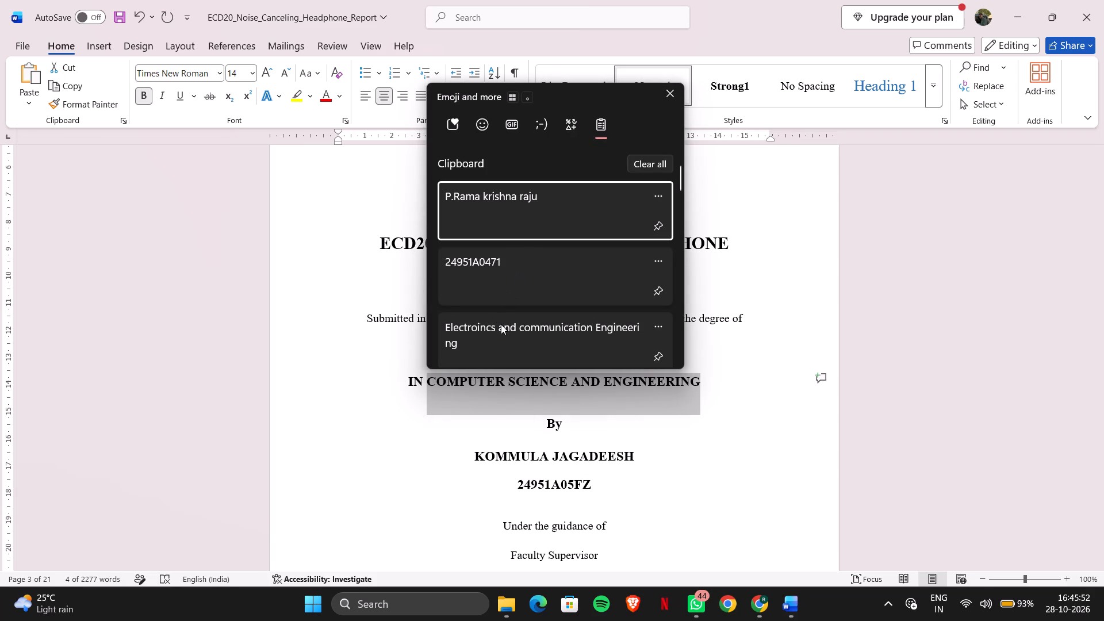
click(501, 324)
key(ctrl+v)
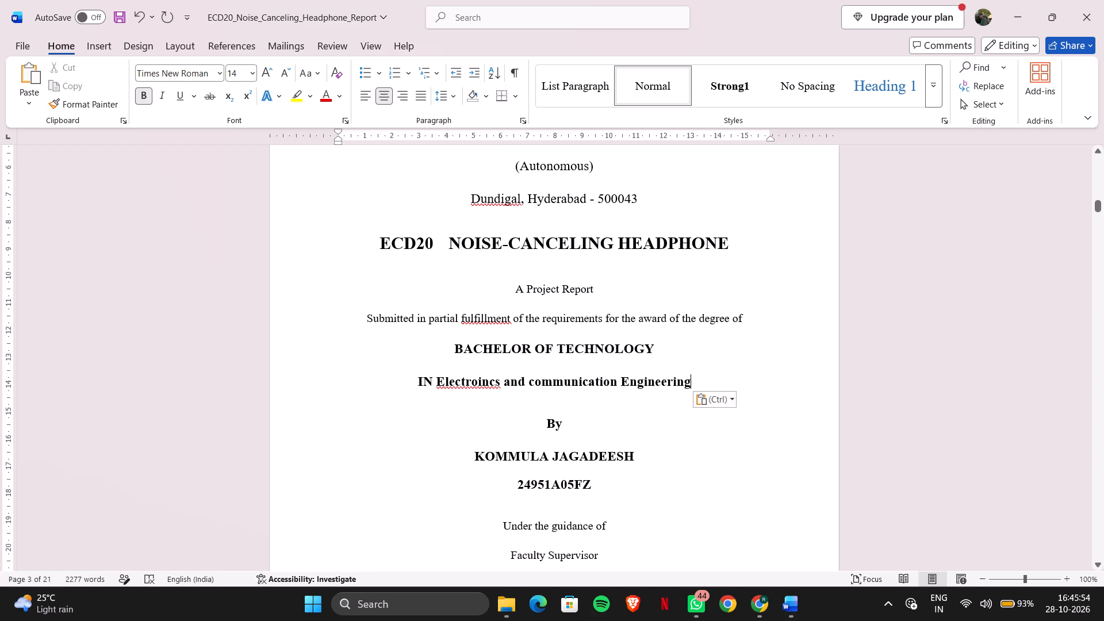
click(707, 397)
click(768, 440)
Replace the student name under "By" on the title page with the copied name, matching surrounding formatting, and keep the roll number on its own line.
drag(641, 455, 547, 450)
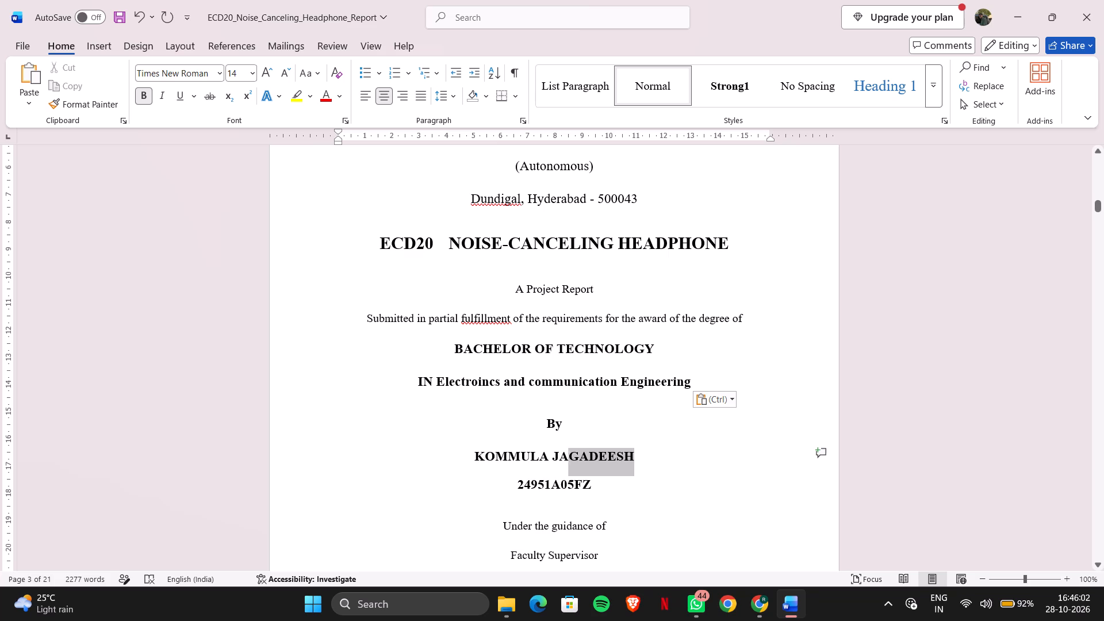
drag(547, 450, 499, 450)
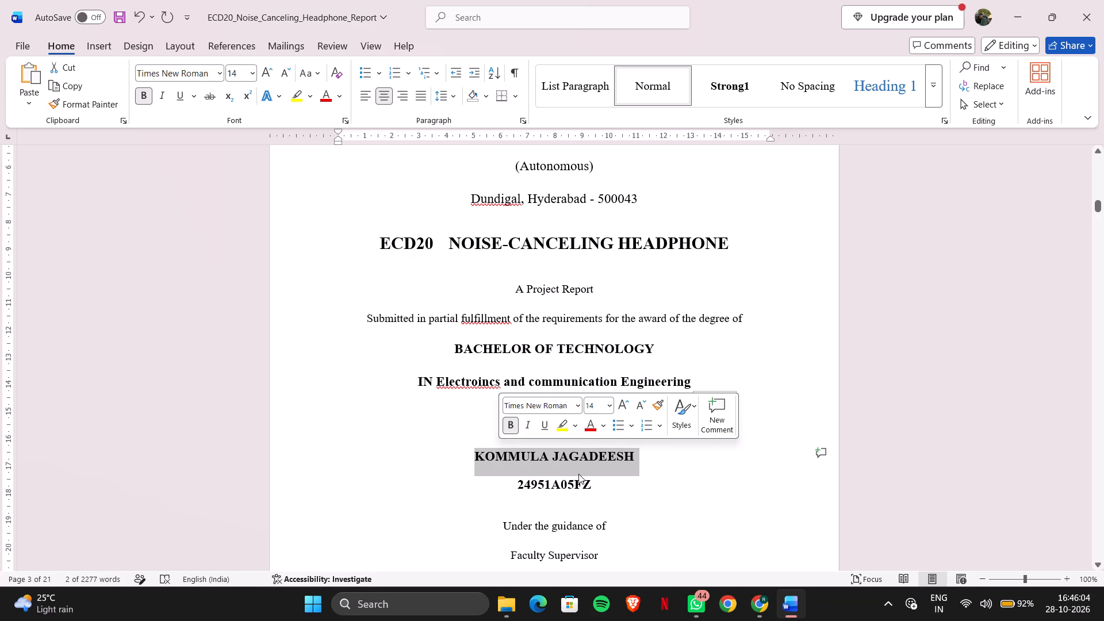
key(super+v)
click(566, 296)
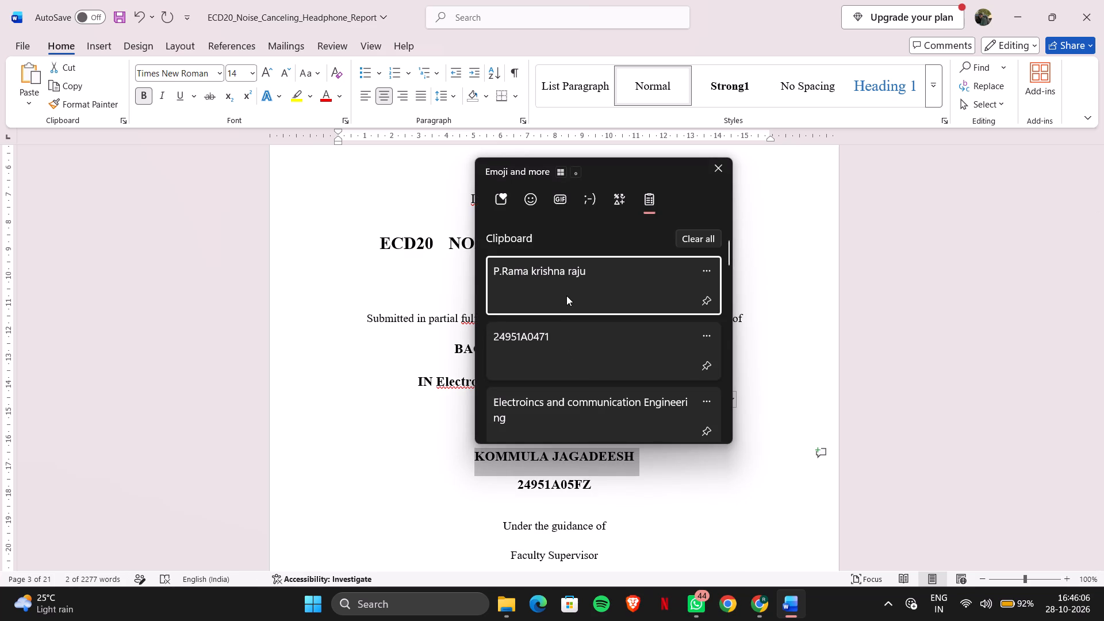
key(ctrl+v)
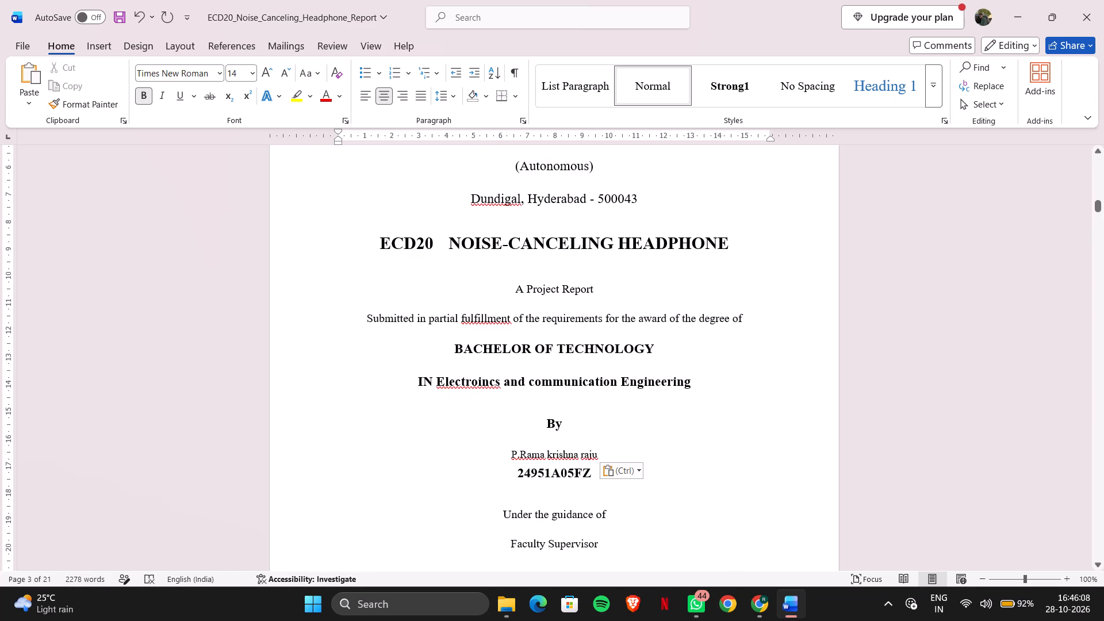
click(619, 469)
click(661, 511)
key(Return)
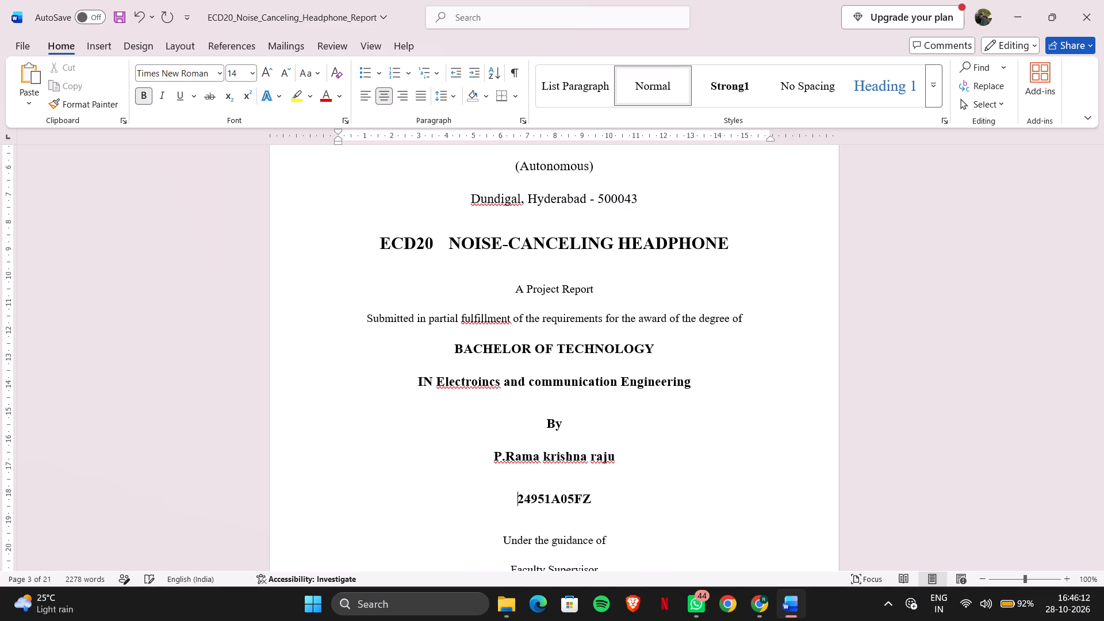
Replace the last three characters of the title page roll number to match the new student's roll number.
drag(606, 497, 516, 497)
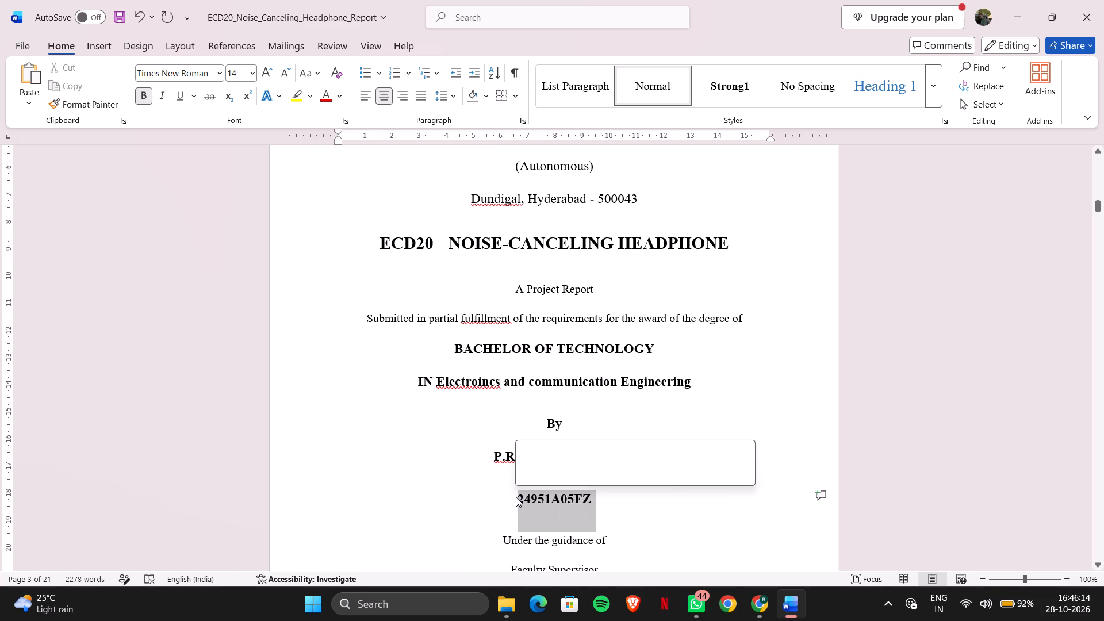
click(615, 493)
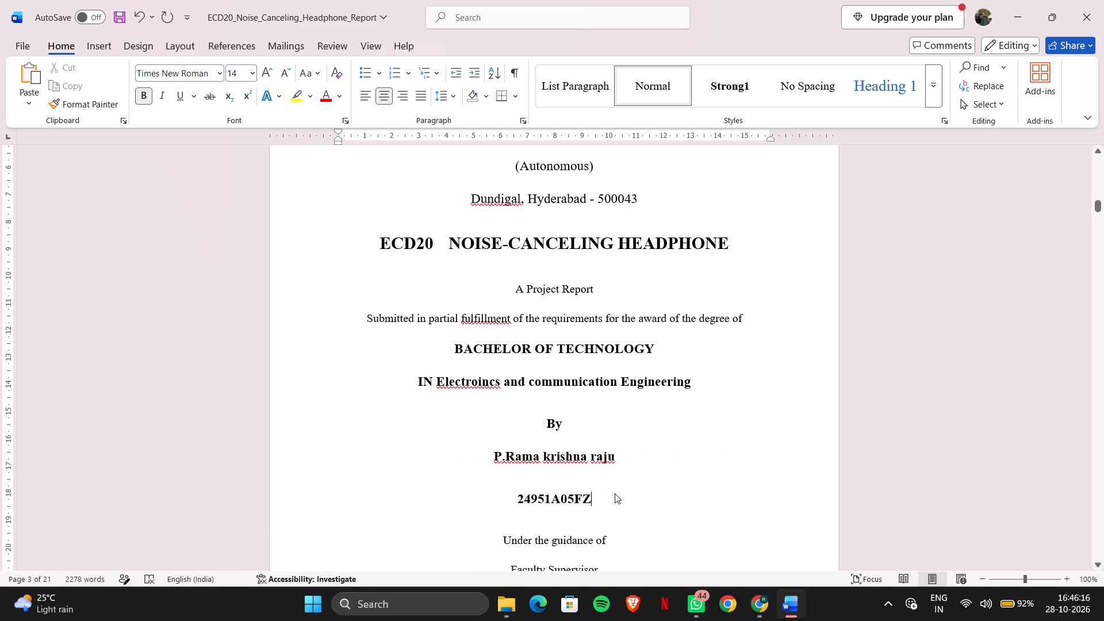
key(BackSpace)
key(BackSpace)
key(BackSpace)
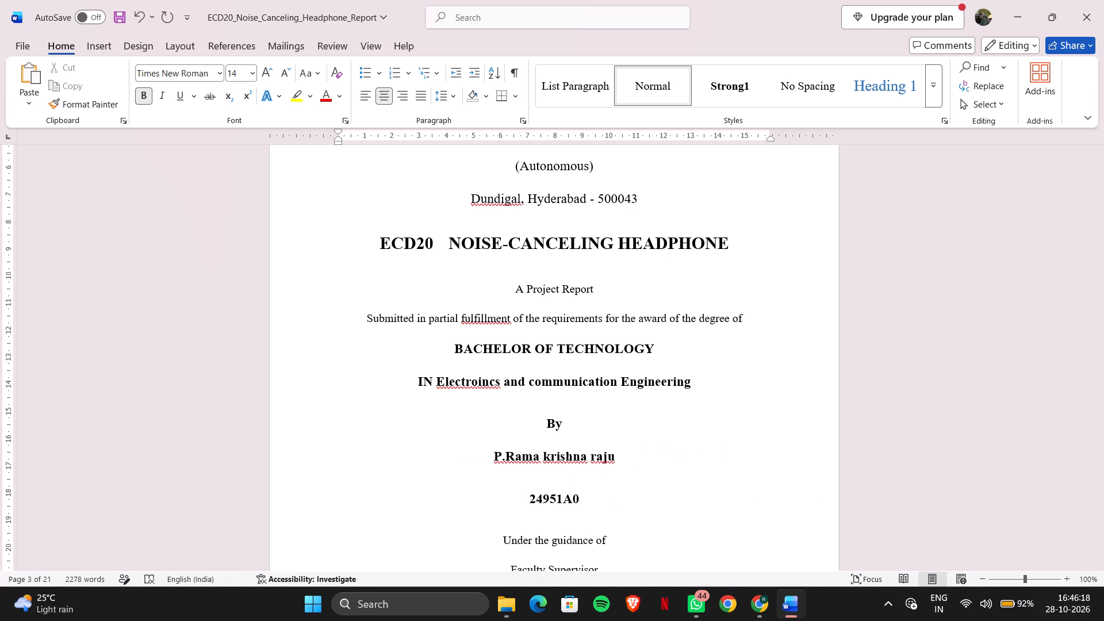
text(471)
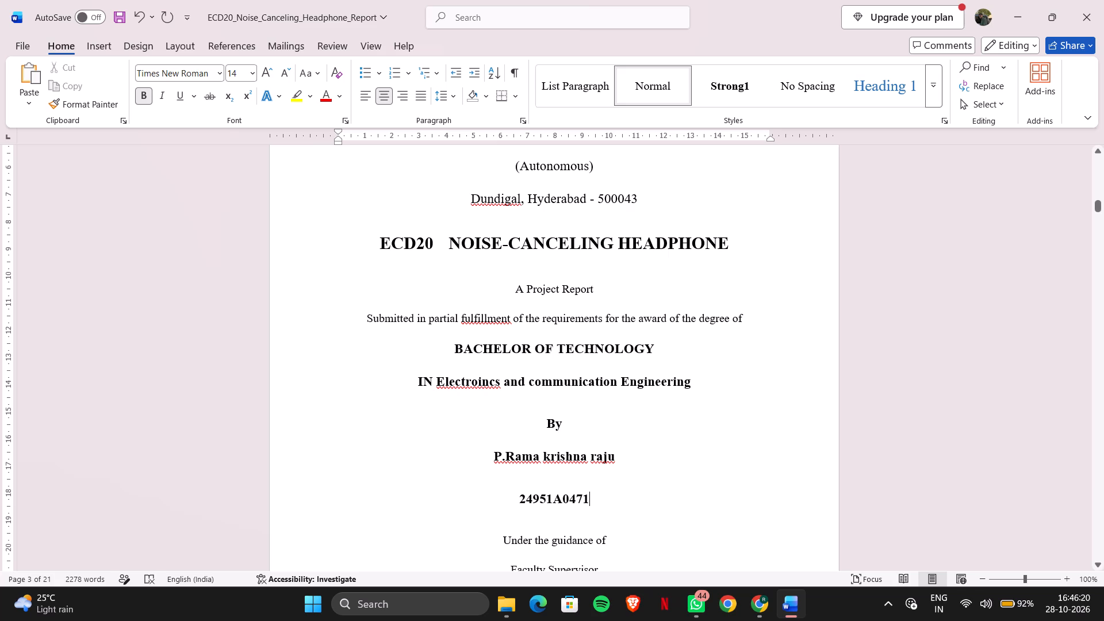
Change the student name on the title page to uppercase.
drag(626, 458, 502, 464)
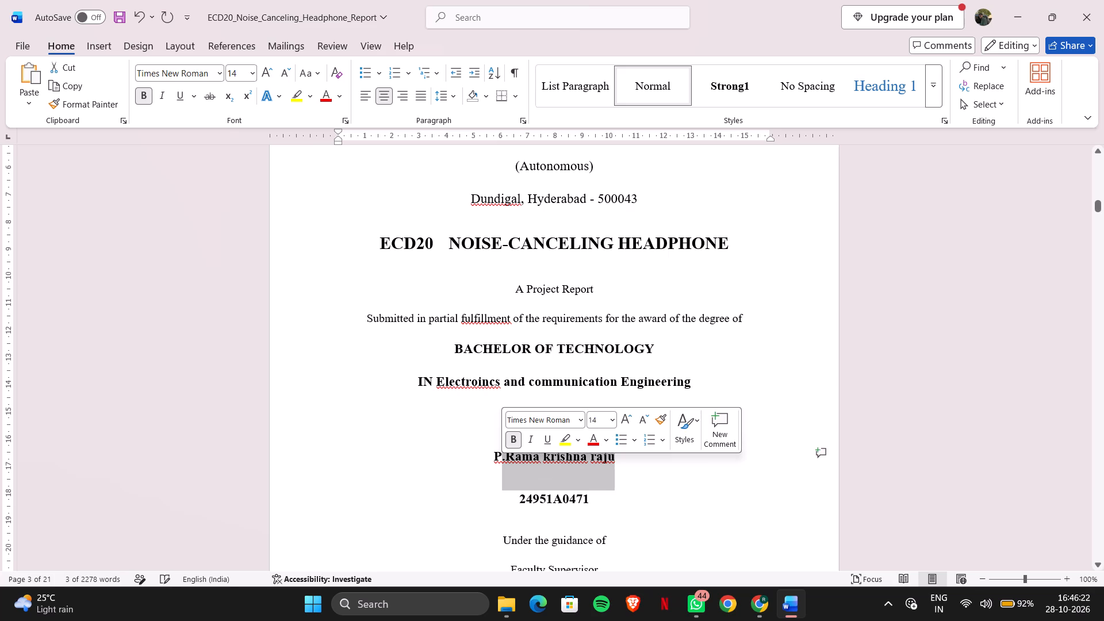
click(622, 457)
drag(622, 457, 470, 461)
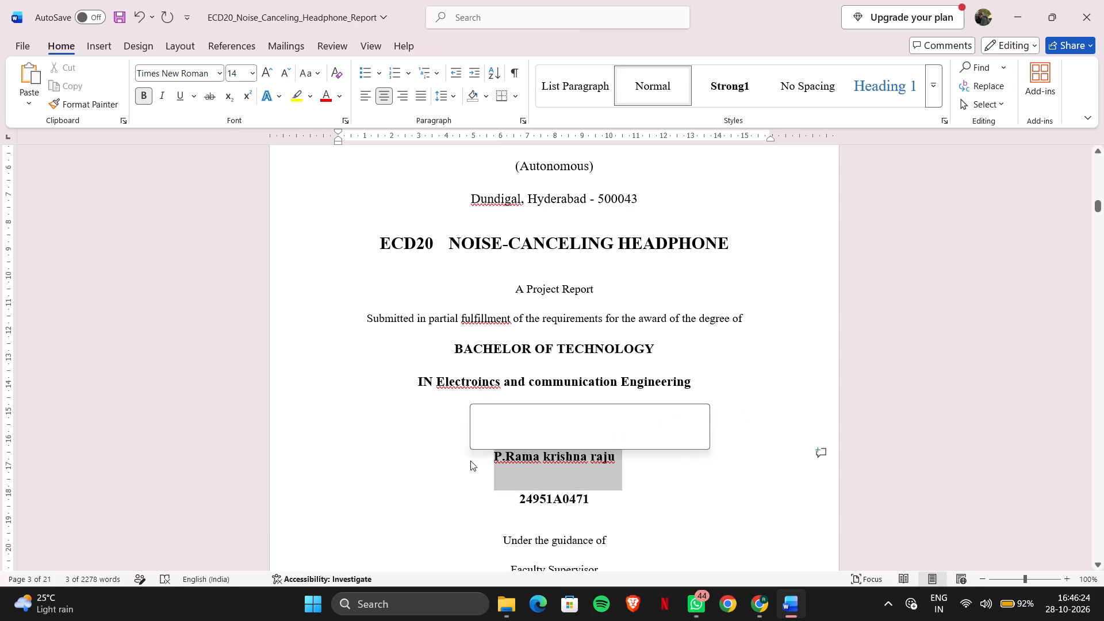
drag(309, 71, 354, 172)
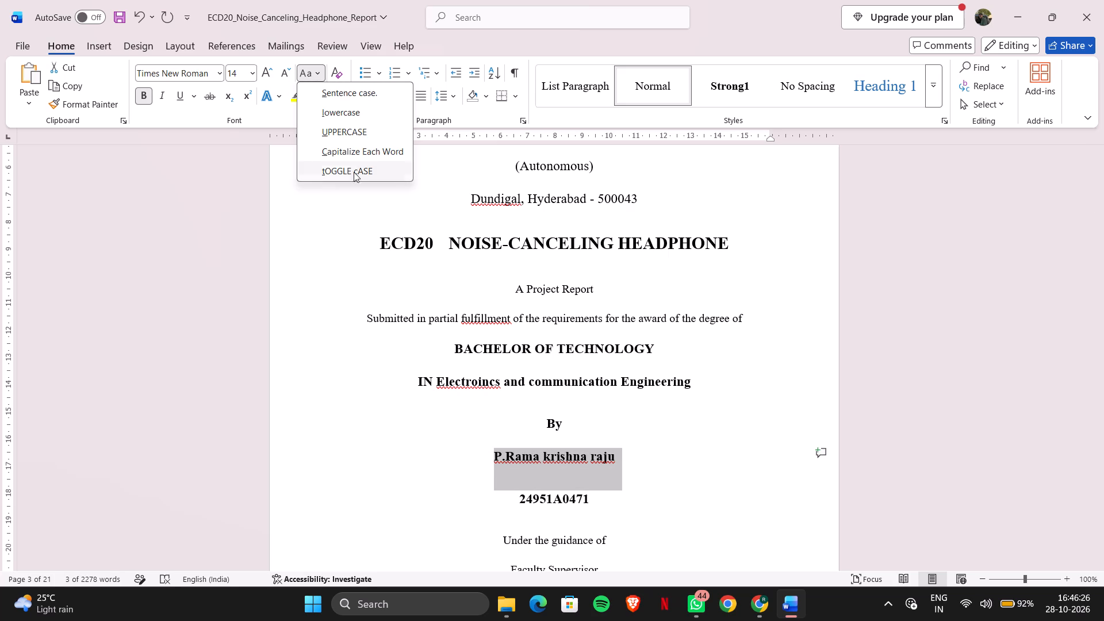
drag(354, 172, 350, 125)
click(350, 125)
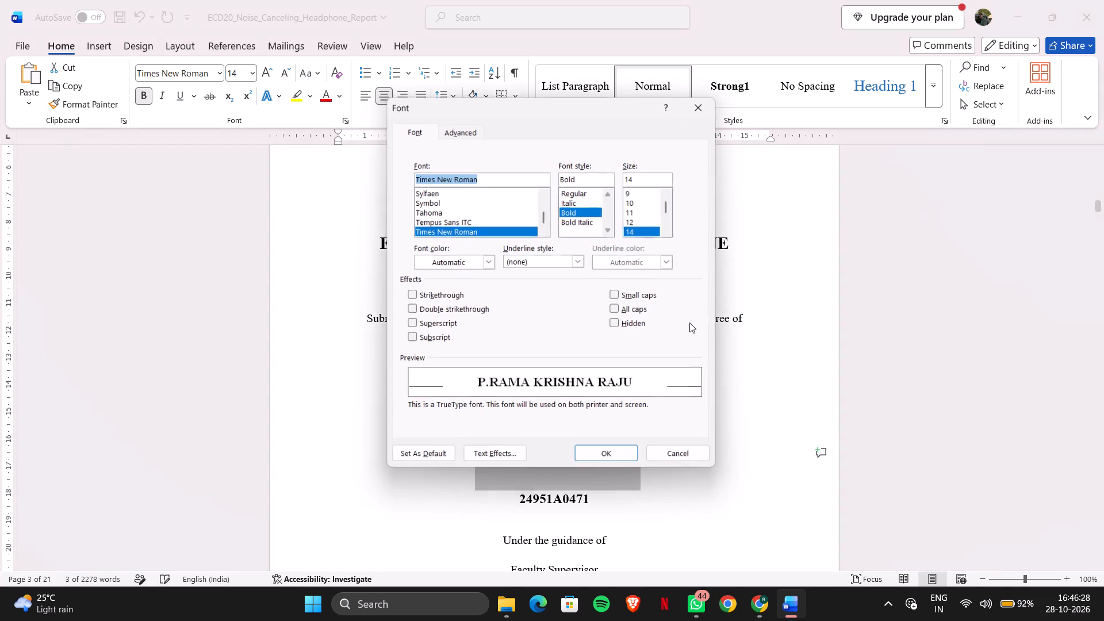
click(699, 101)
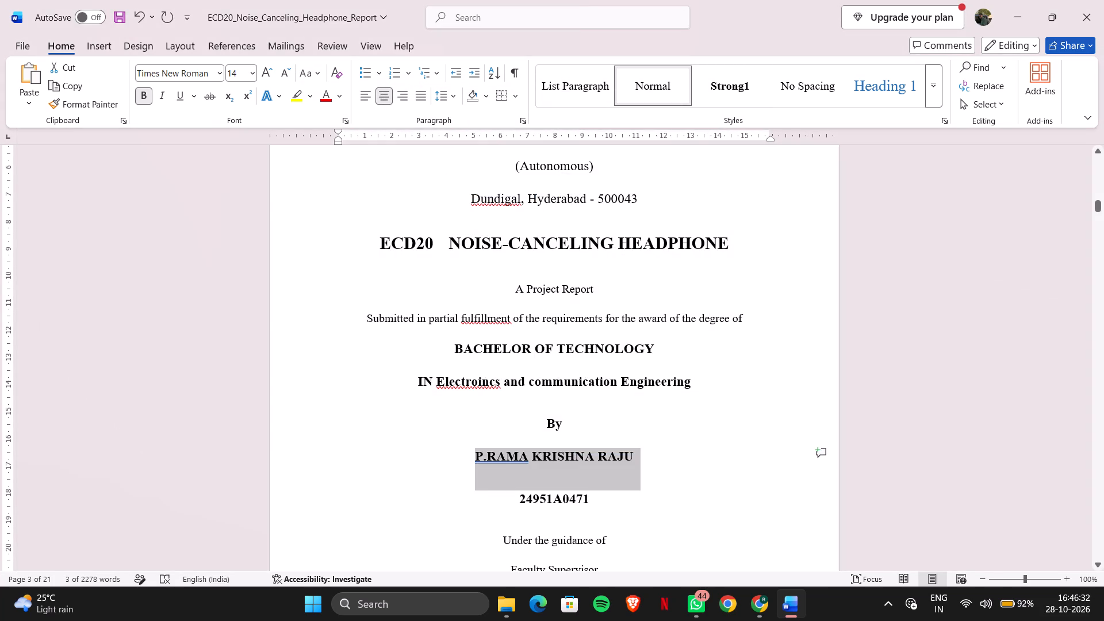
Change the branch name after "IN" on the title page to uppercase.
drag(706, 377, 452, 380)
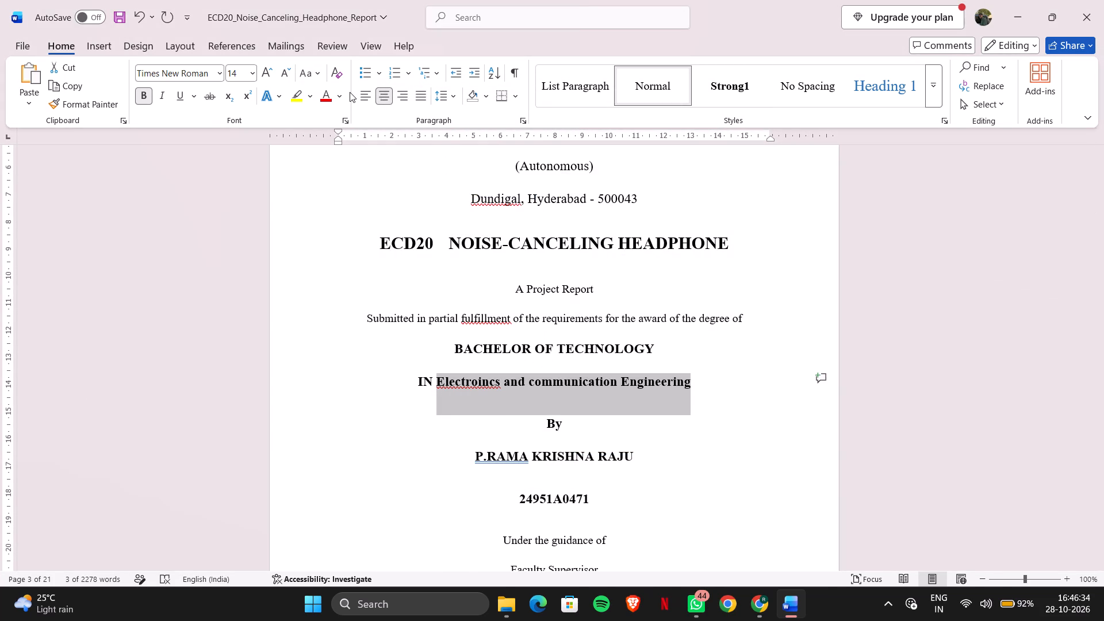
click(306, 72)
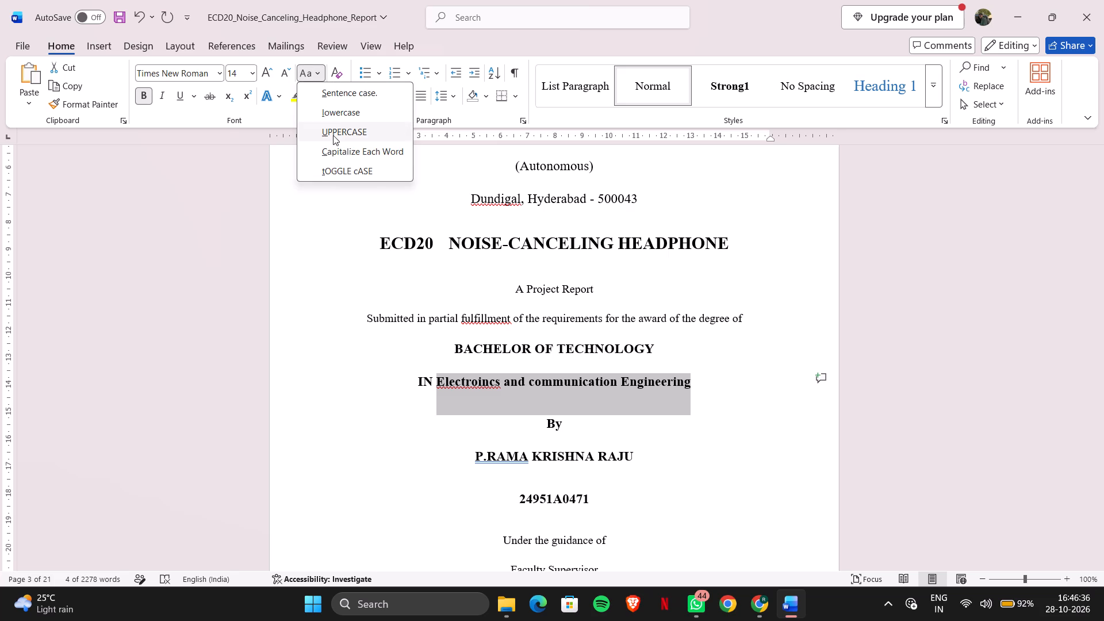
click(333, 135)
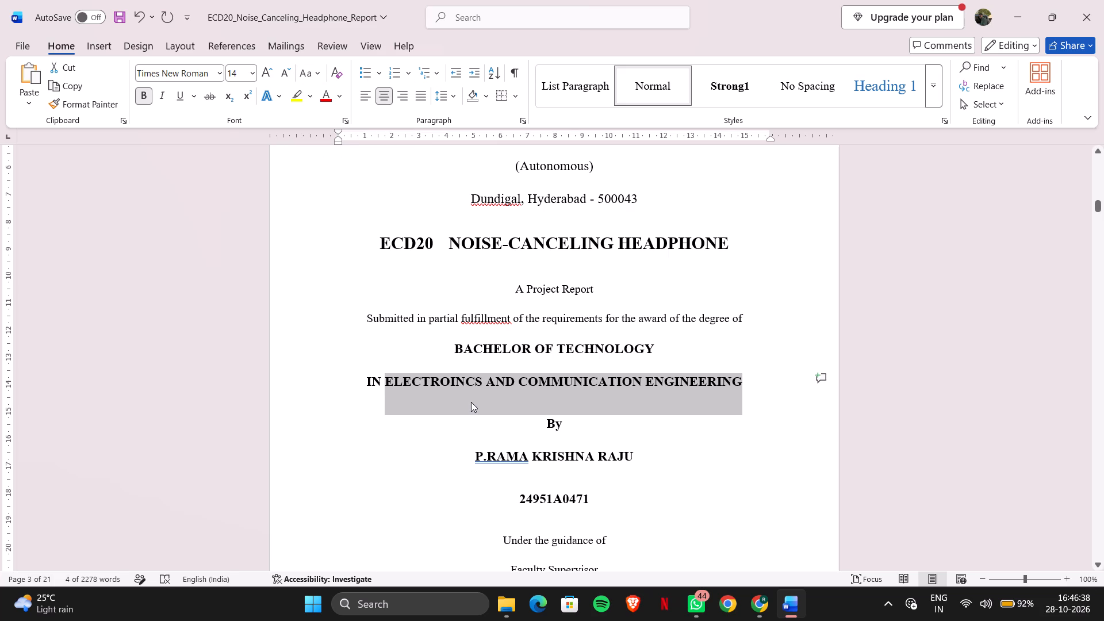
Insert a line break between "IN" and the branch name on the title page.
click(401, 369)
click(381, 376)
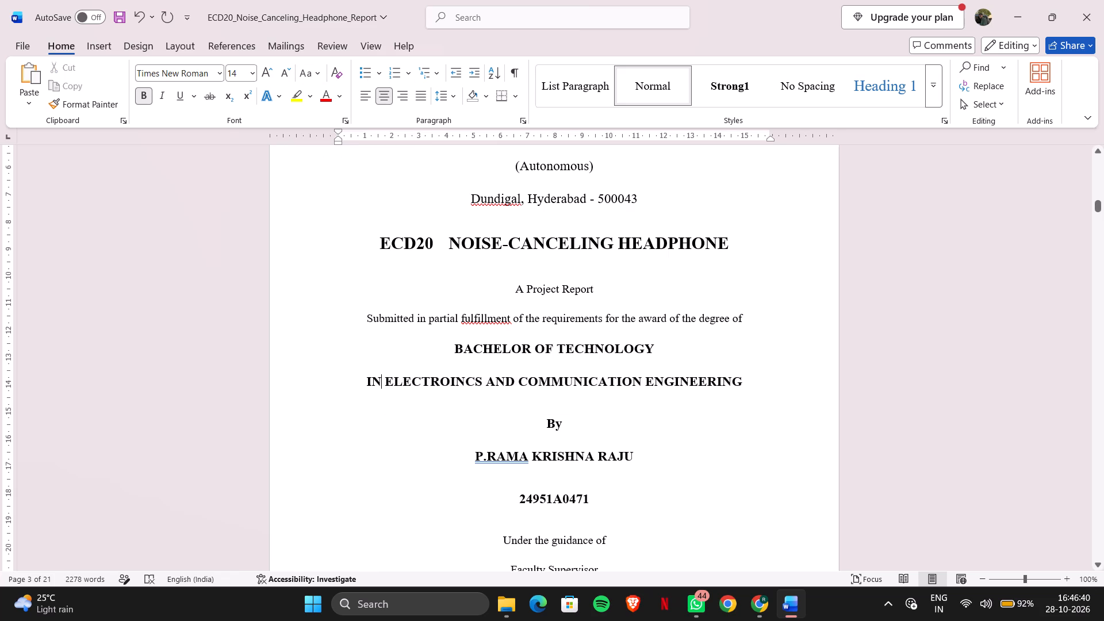
key(Return)
Replace "Computer Science and Engineering" in the title page's Department line with the copied "Electroincs and communication Engineering" from the clipboard history.
scroll(653, 368, down, 2)
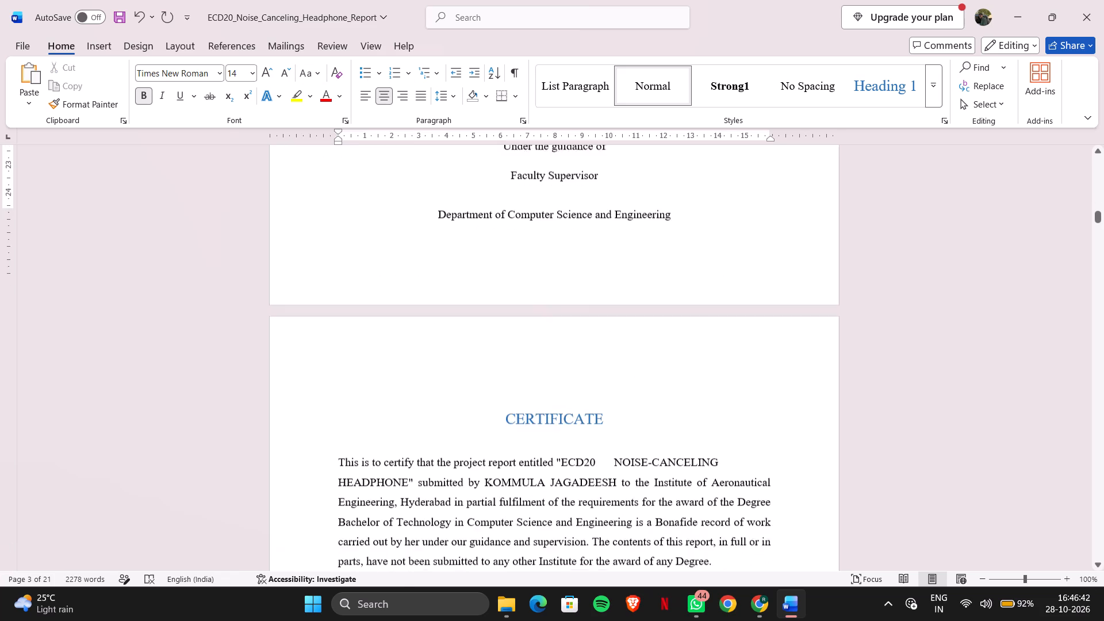
scroll(653, 368, down, 1)
scroll(653, 368, up, 1)
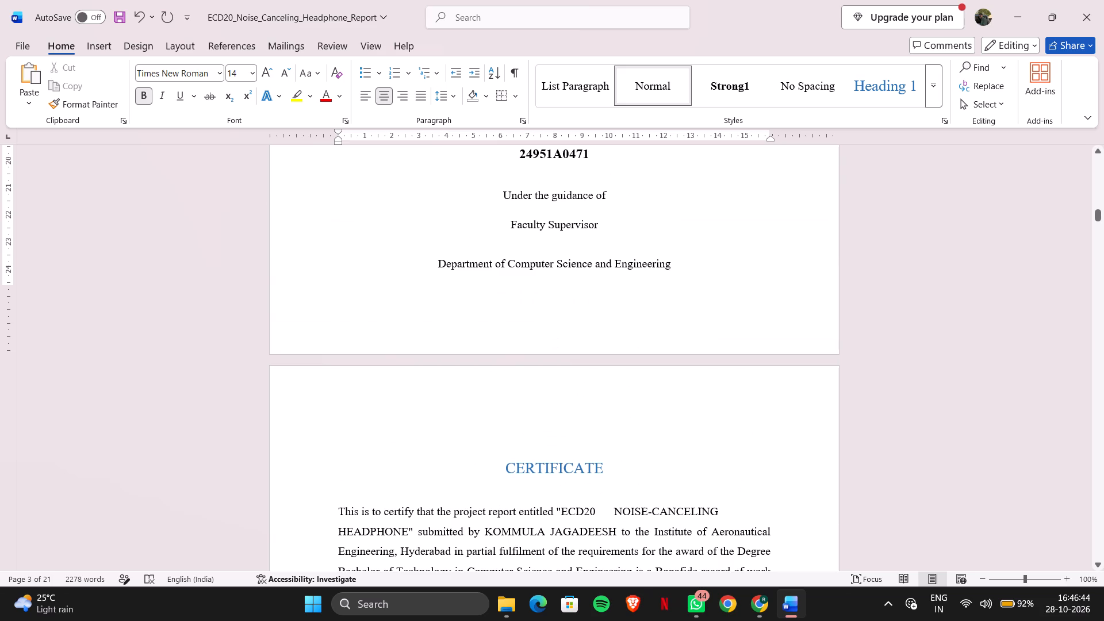
drag(678, 262, 532, 261)
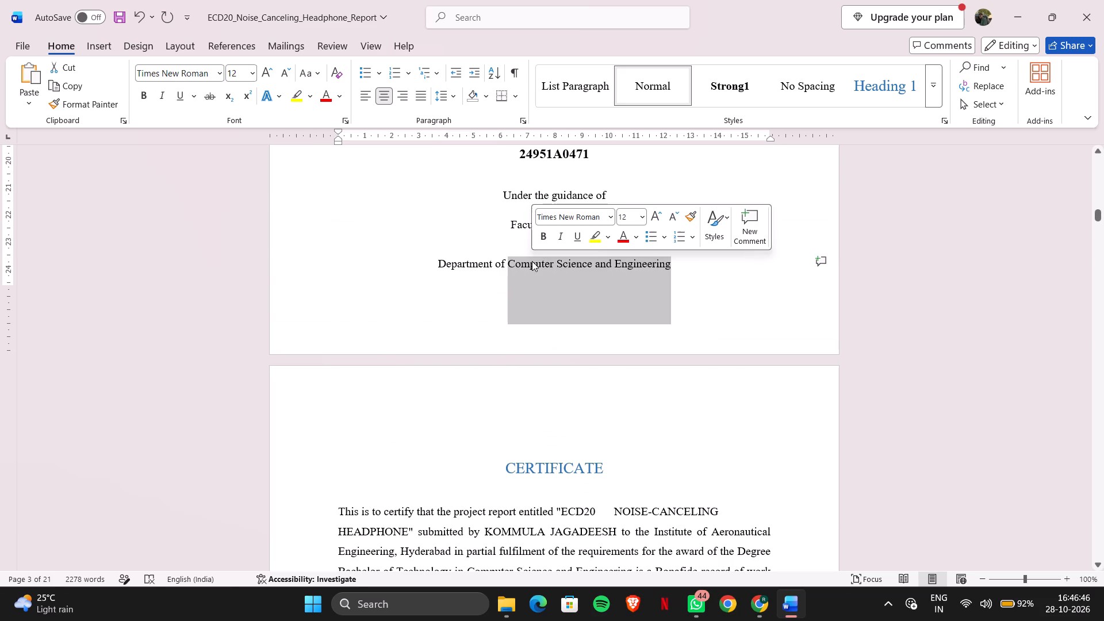
key(super+v)
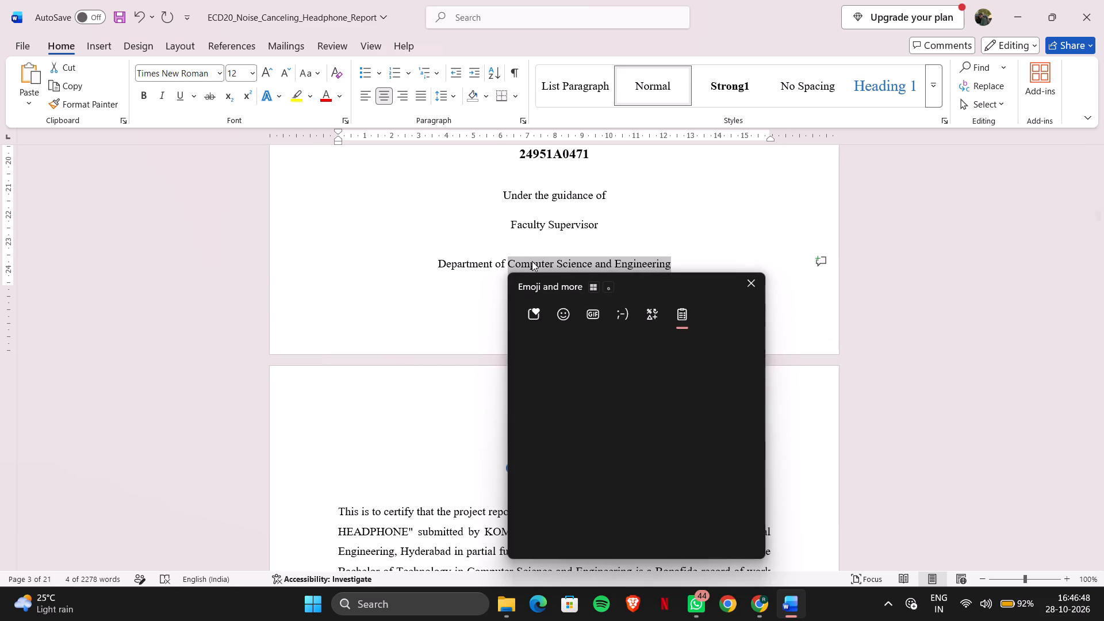
click(598, 510)
key(ctrl+v)
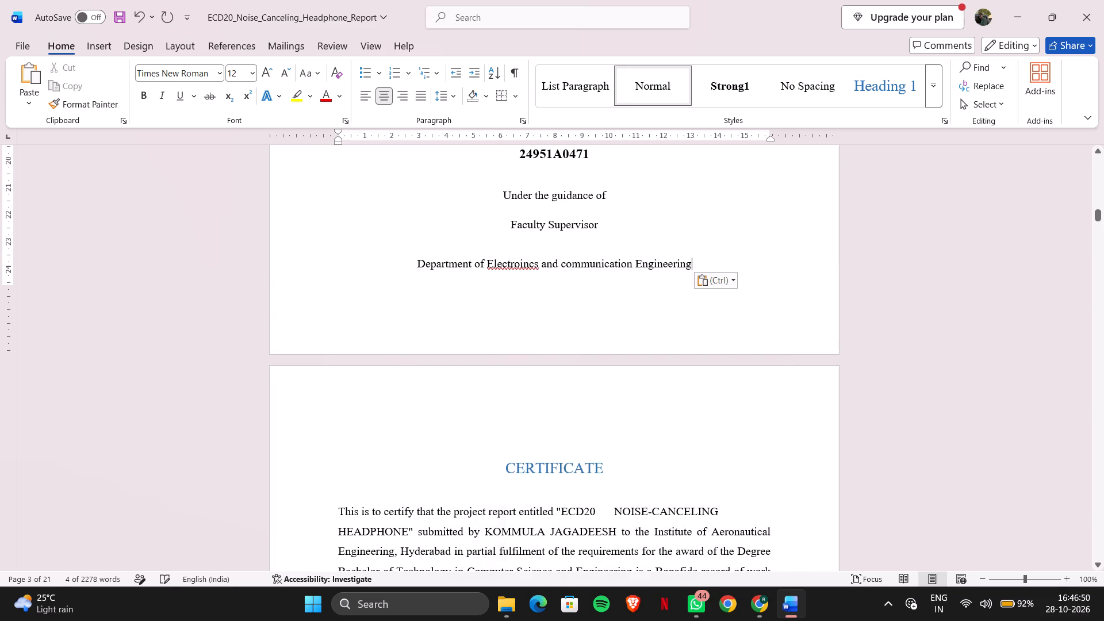
Delete "ECD20" and the extra spacing before "NOISE-CANCELING HEADPHONE" in the Certificate paragraph.
scroll(598, 453, down, 1)
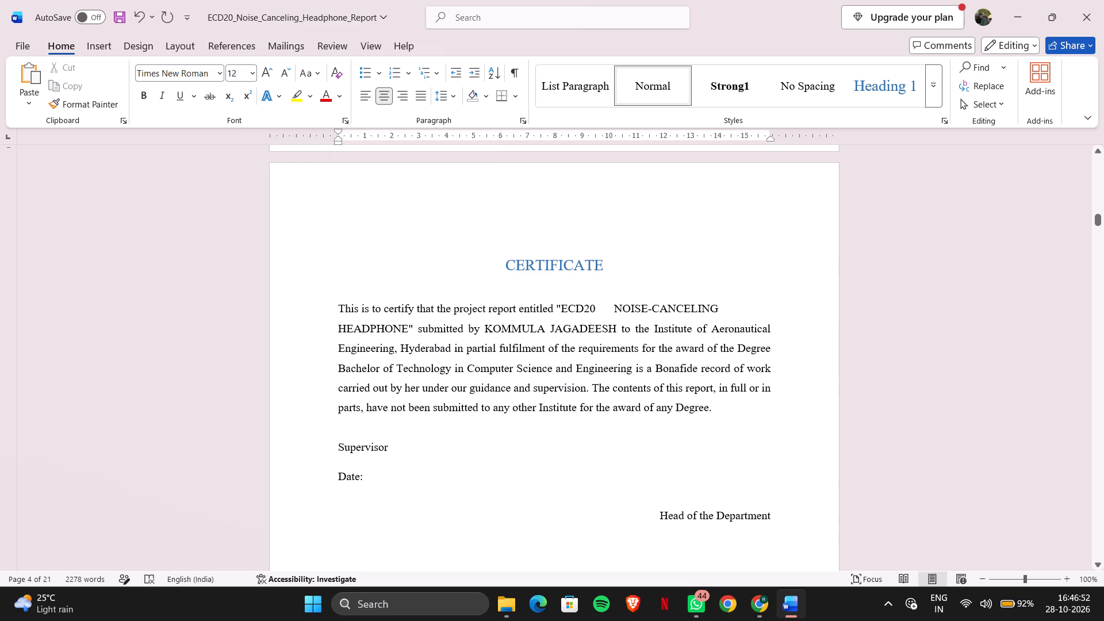
drag(604, 312, 579, 306)
drag(579, 306, 562, 310)
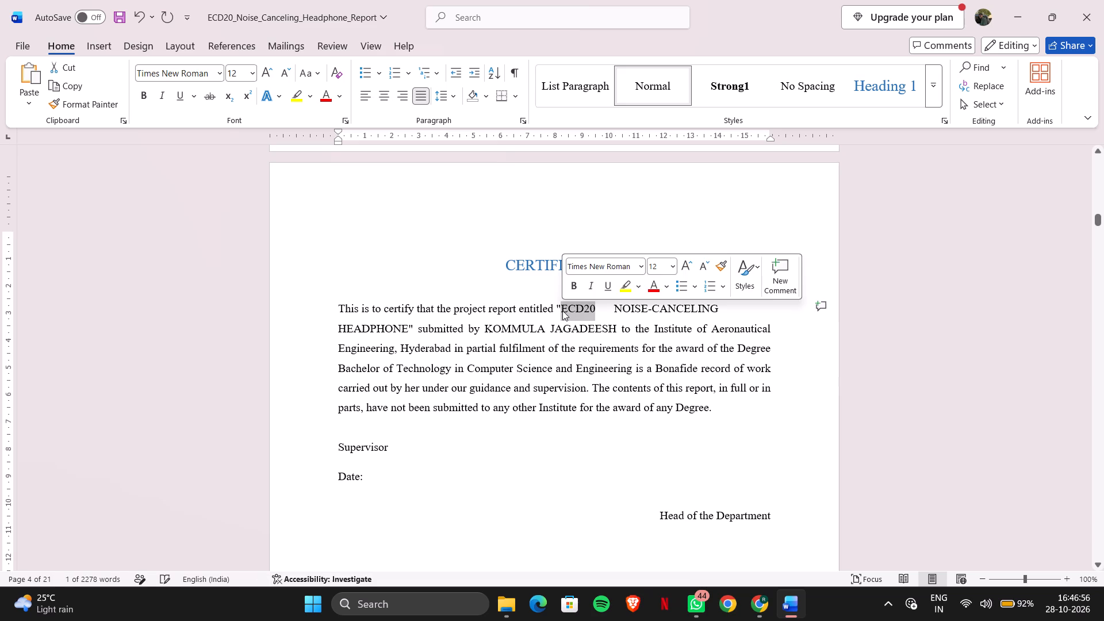
key(BackSpace)
key(Right)
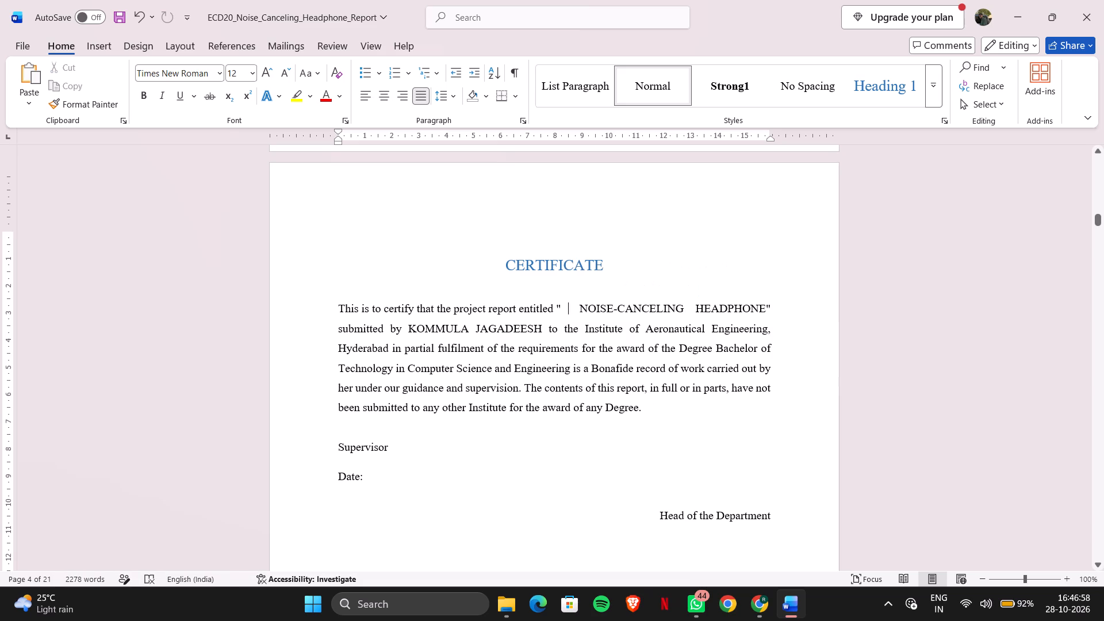
key(Right)
key(Left)
key(BackSpace)
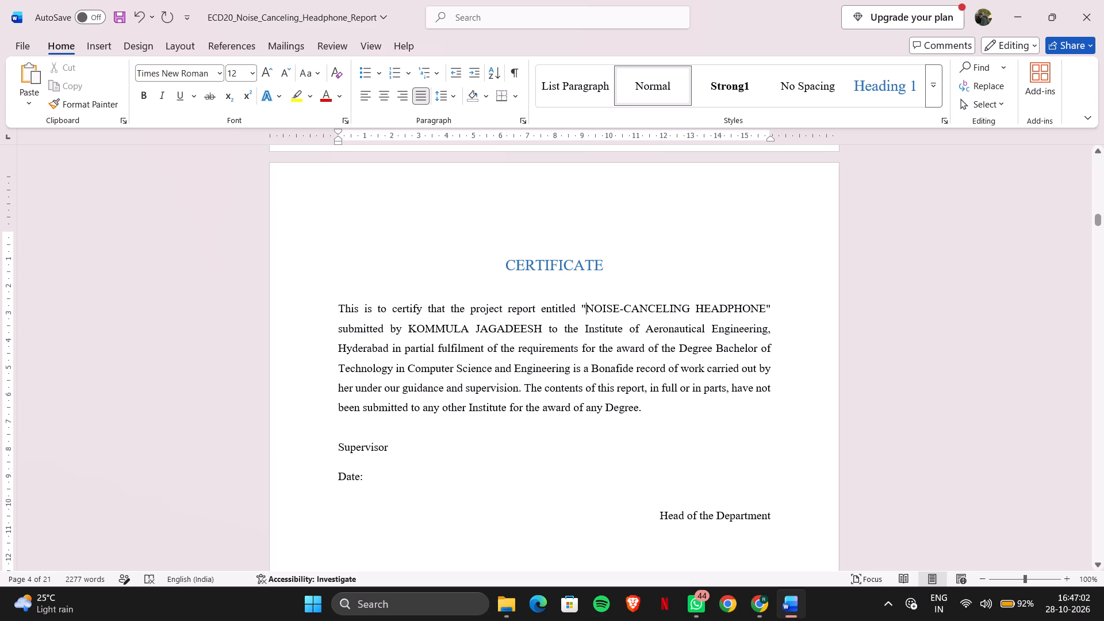
Replace the student name in the Certificate paragraph with the copied name, matching the paragraph's formatting, and add a space after it.
drag(545, 331, 423, 332)
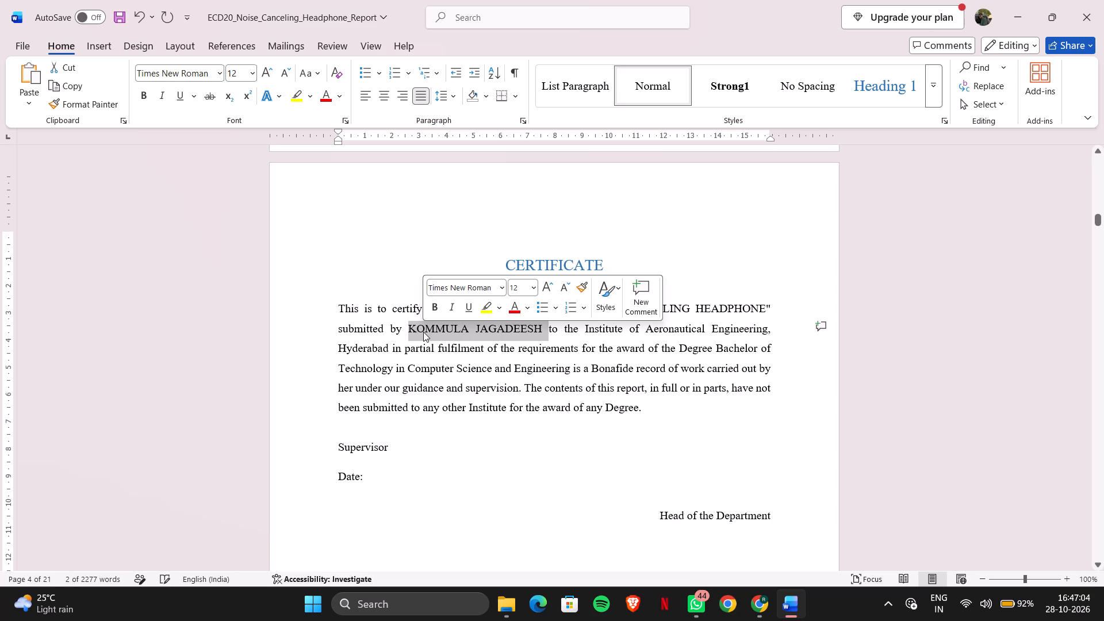
key(super+v)
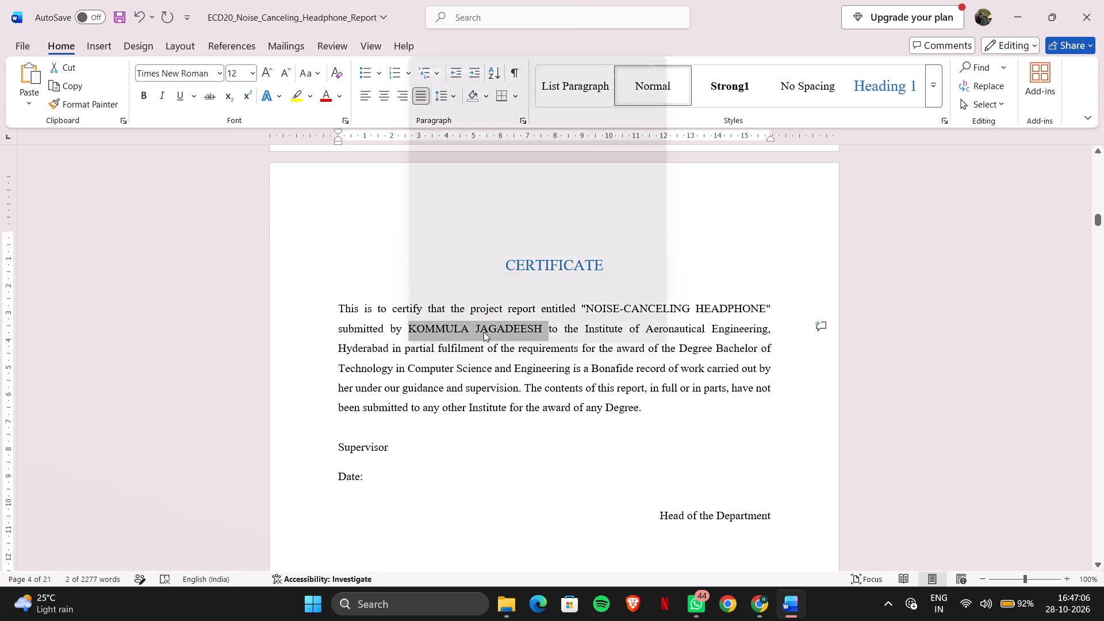
click(508, 172)
key(ctrl+v)
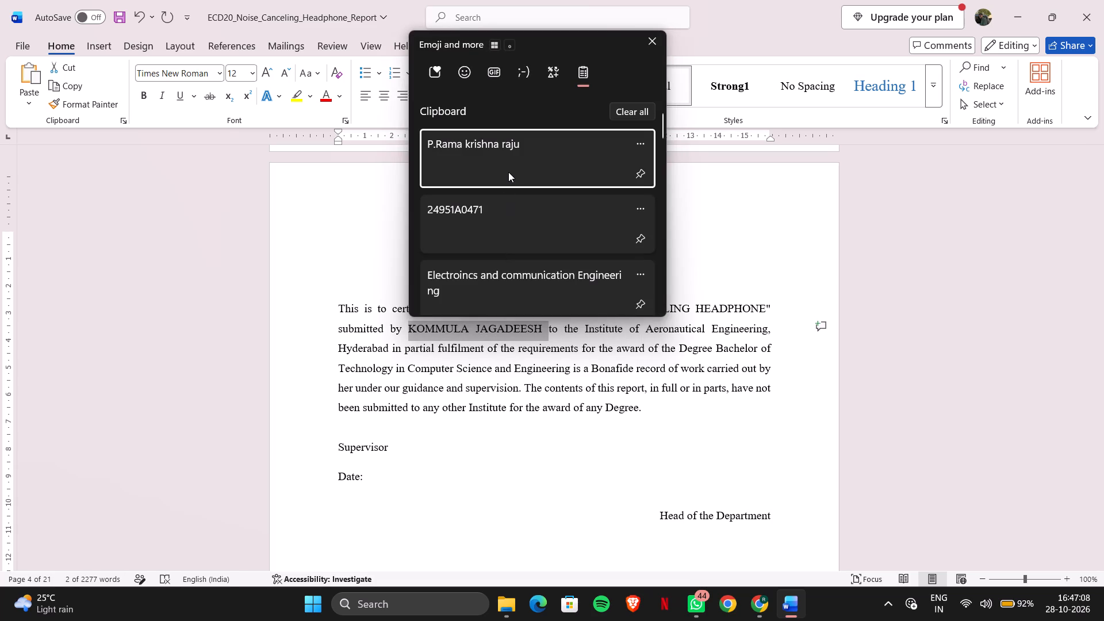
click(512, 332)
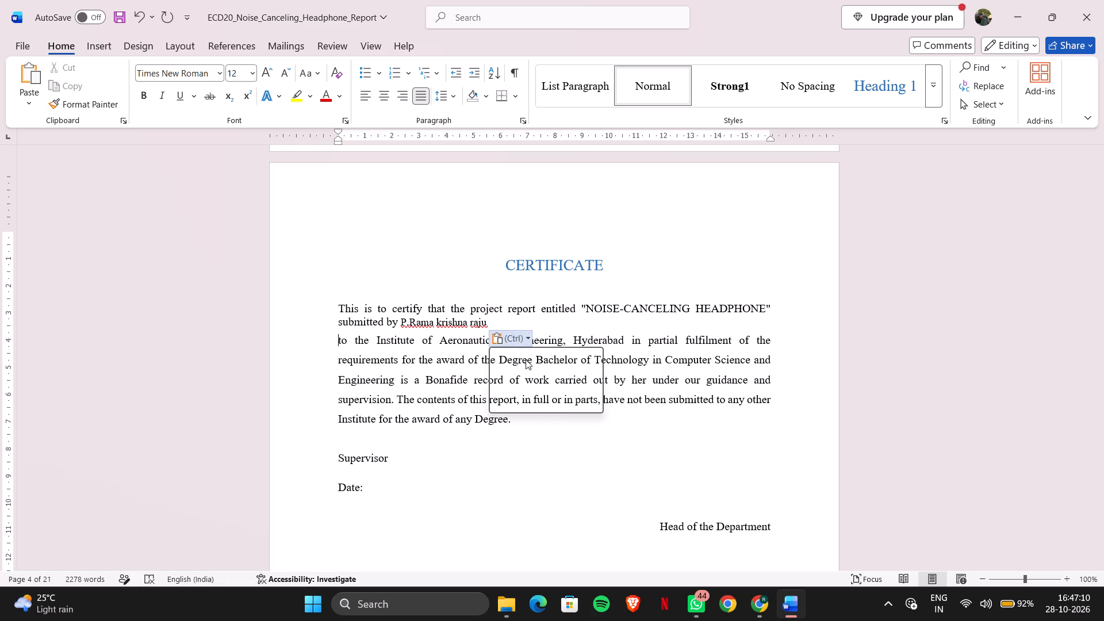
click(551, 386)
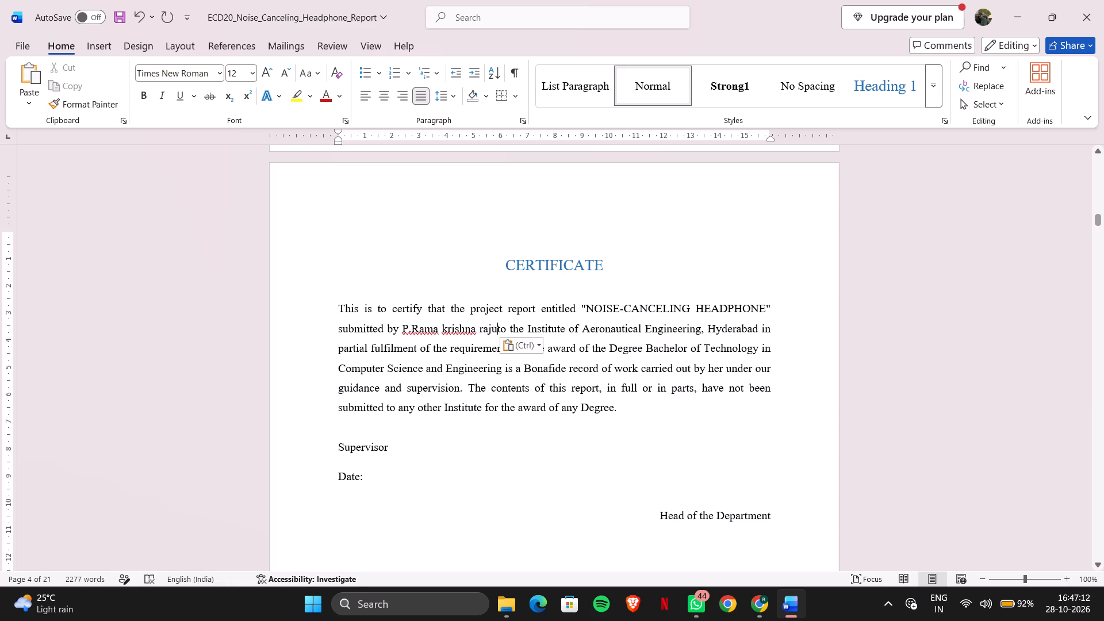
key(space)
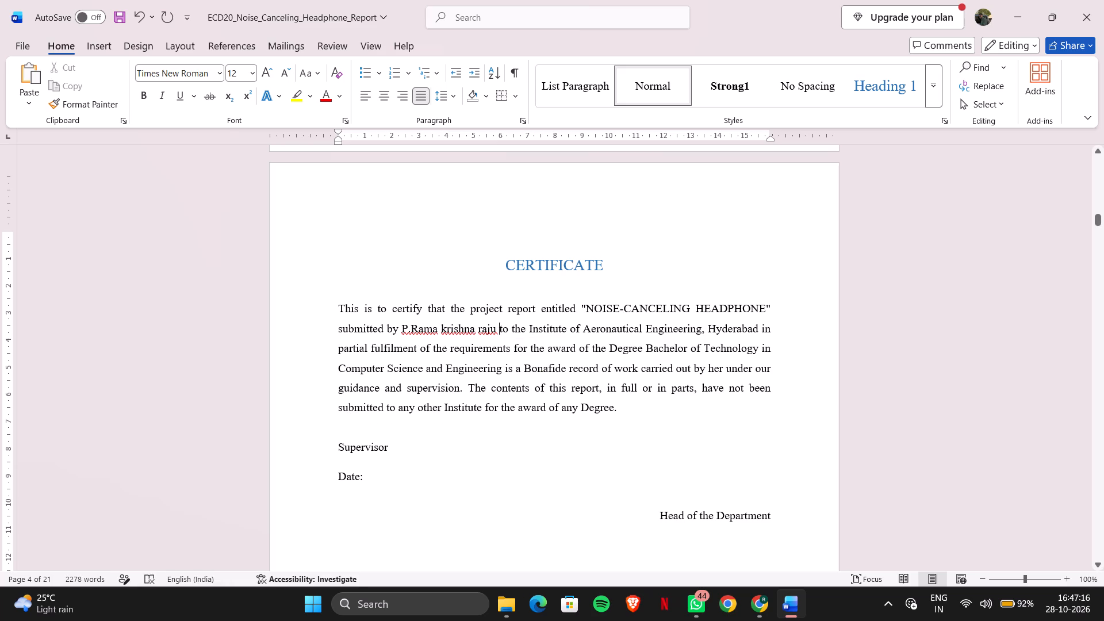
Replace "Computer Science and Engineering" in the Certificate paragraph with the copied "Electroincs and communication Engineering" from the clipboard history, followed by a space.
drag(503, 370, 351, 372)
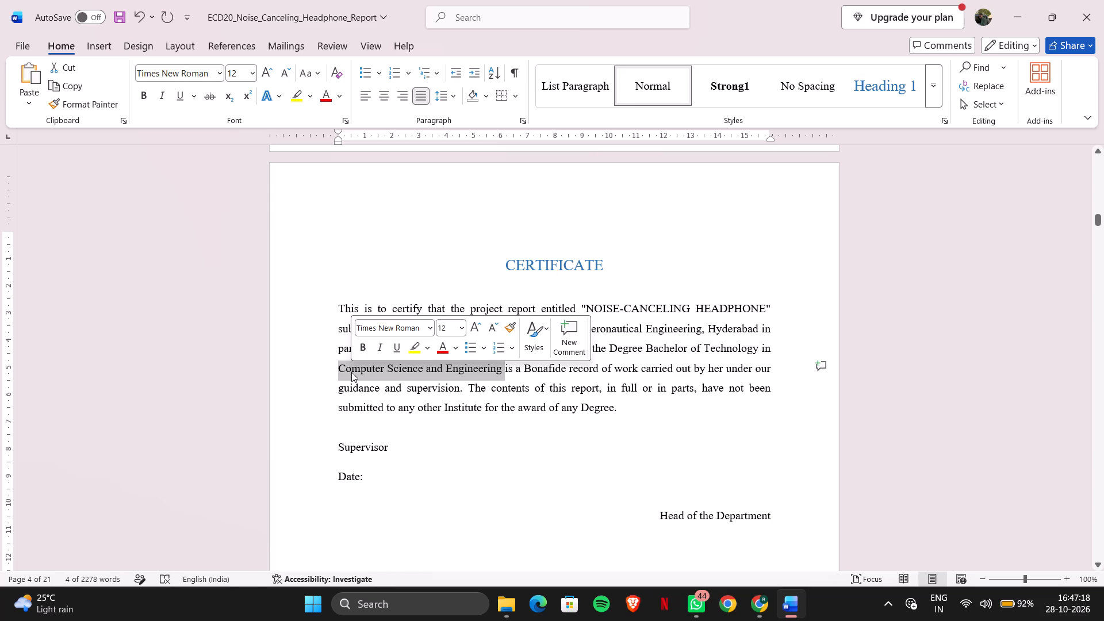
key(super+v)
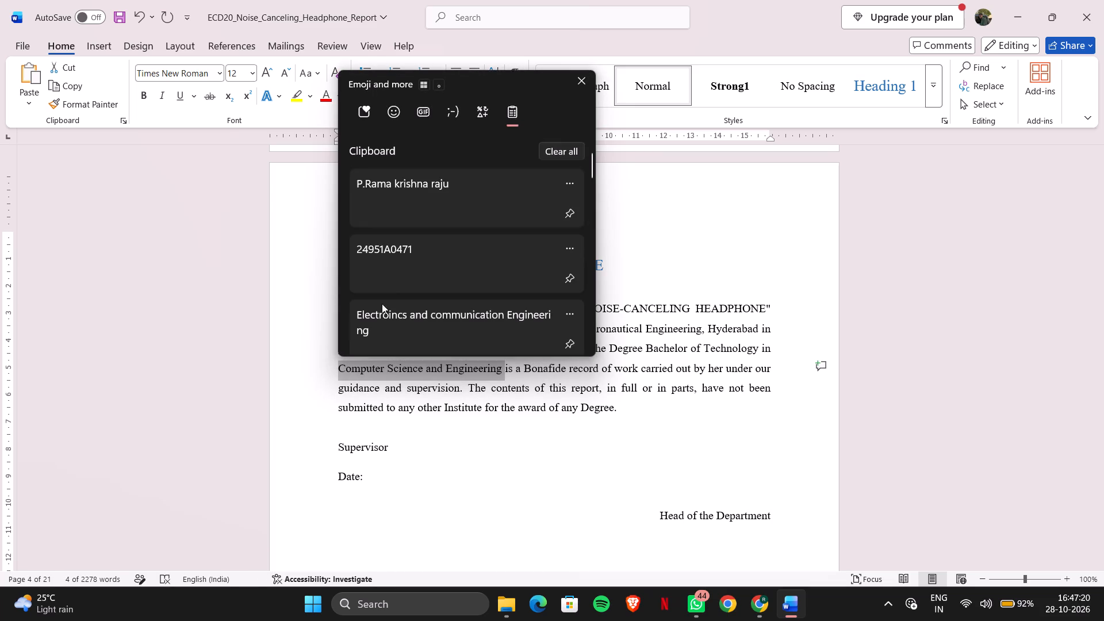
click(410, 314)
key(ctrl+v)
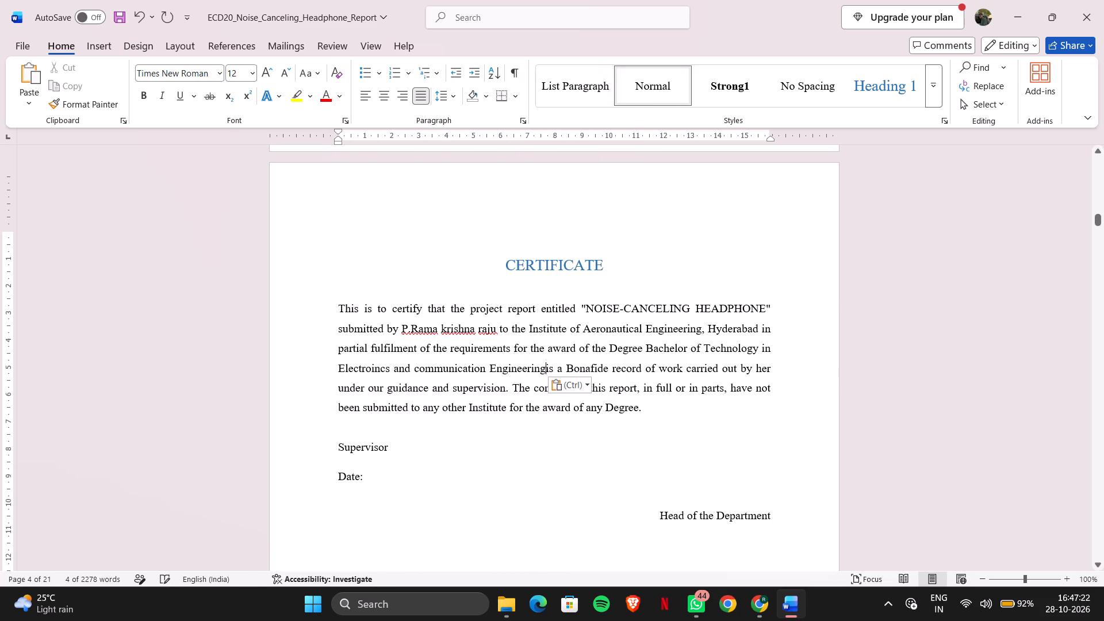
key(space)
Replace the student name in the Approval Sheet paragraph with the copied name, keeping text only, and add a space after it.
scroll(532, 463, down, 1)
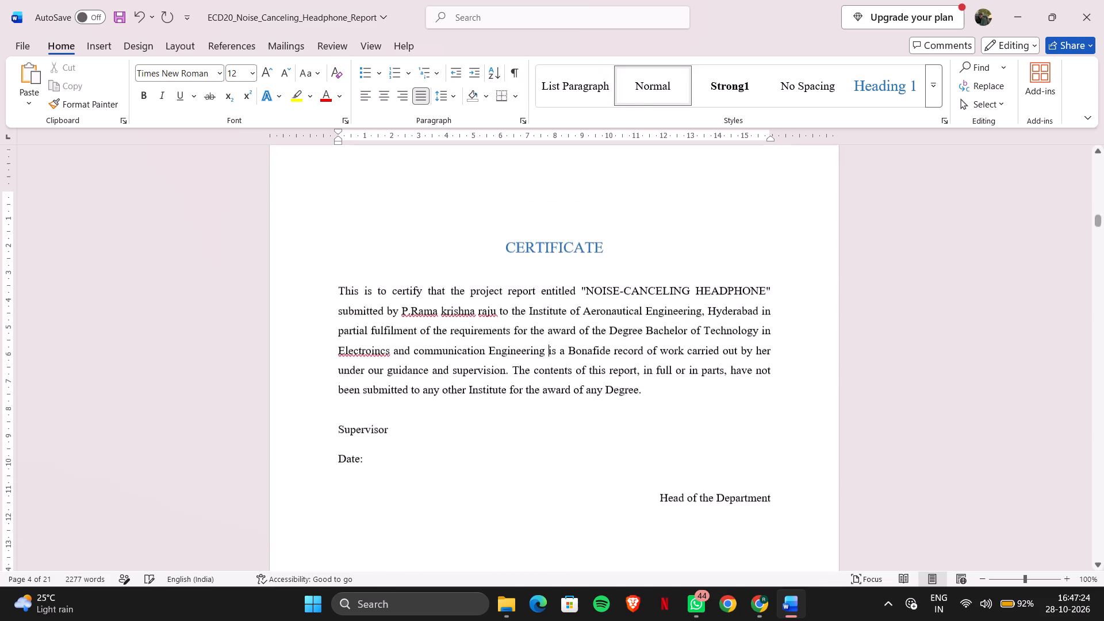
scroll(532, 463, down, 4)
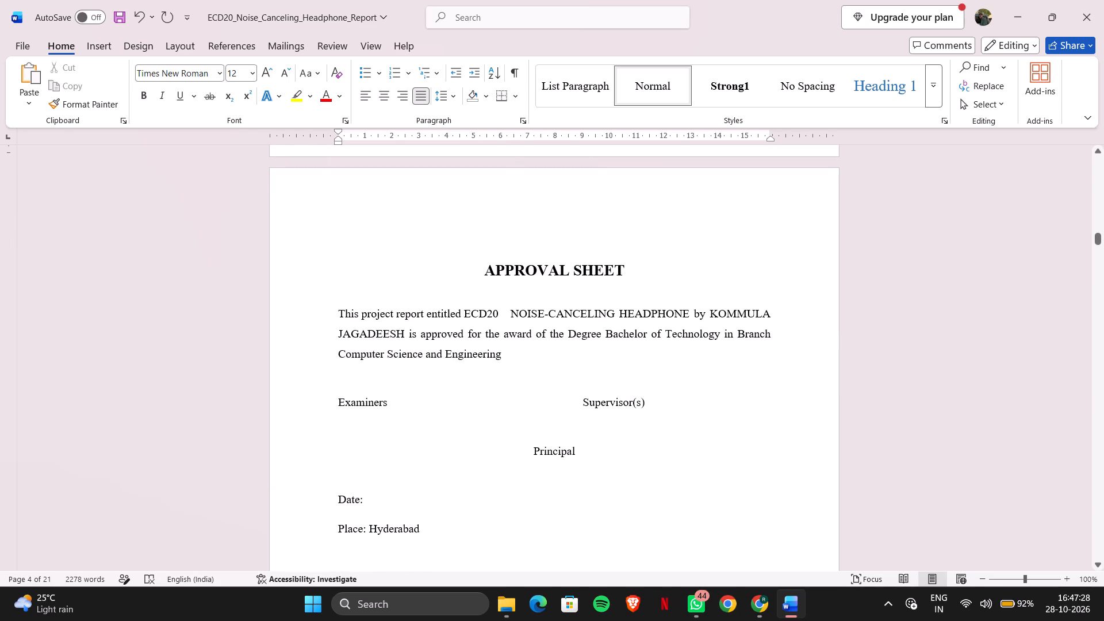
drag(403, 335, 629, 302)
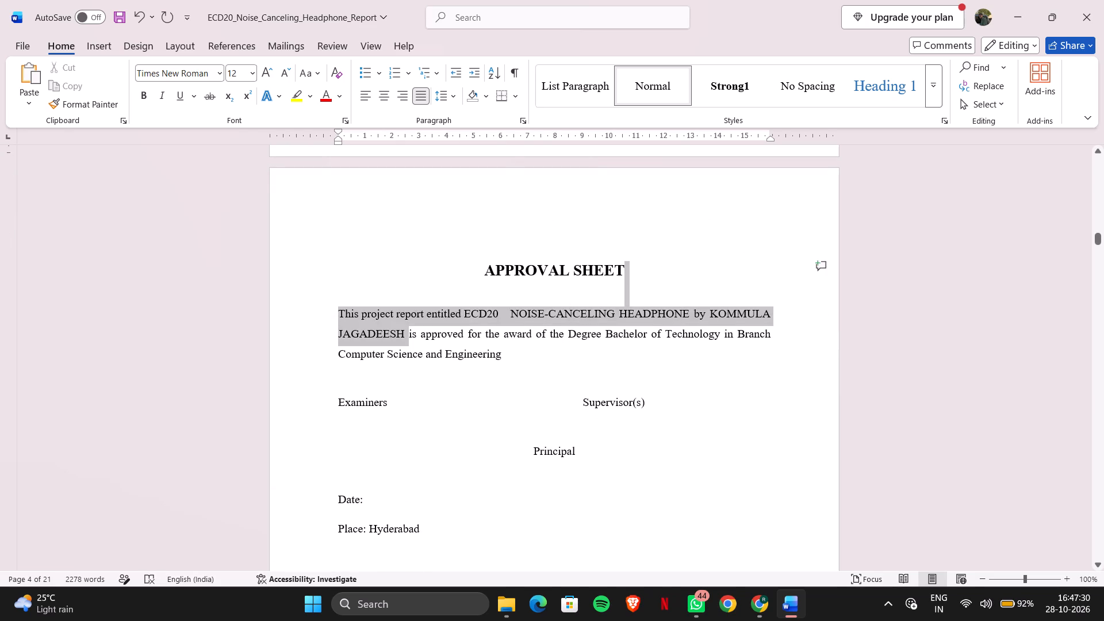
drag(629, 302, 708, 321)
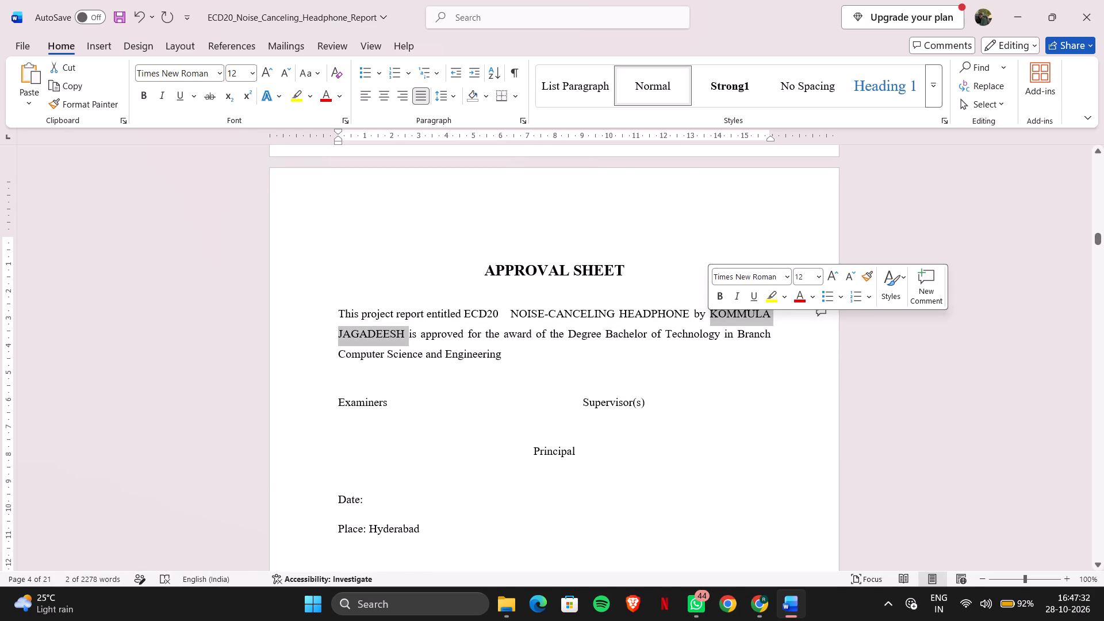
key(super+v)
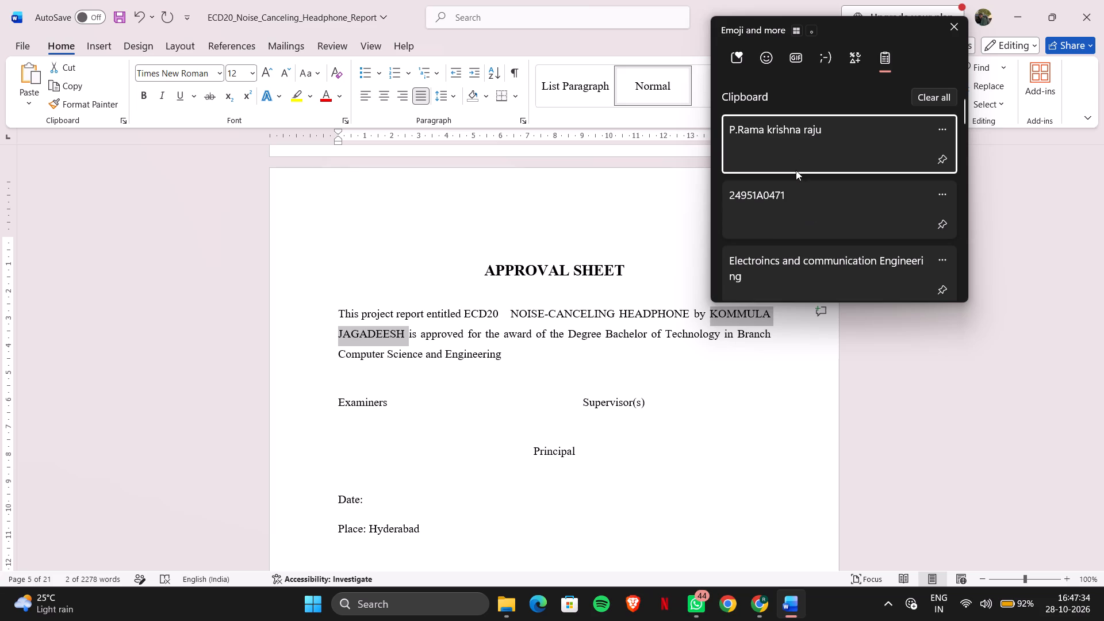
click(794, 155)
key(ctrl+v)
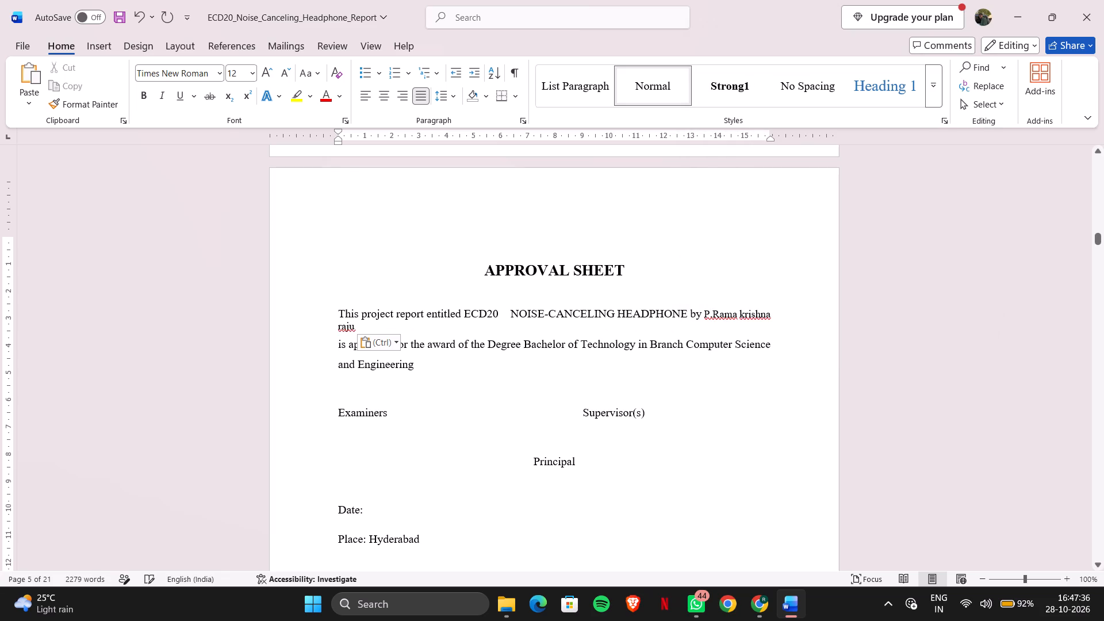
click(364, 346)
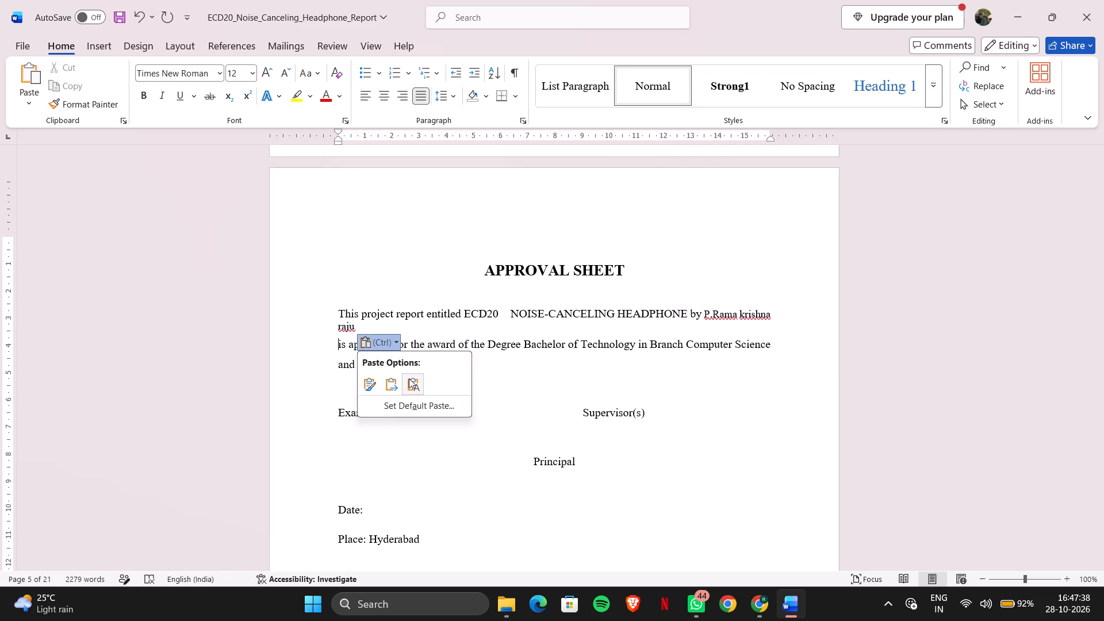
click(409, 378)
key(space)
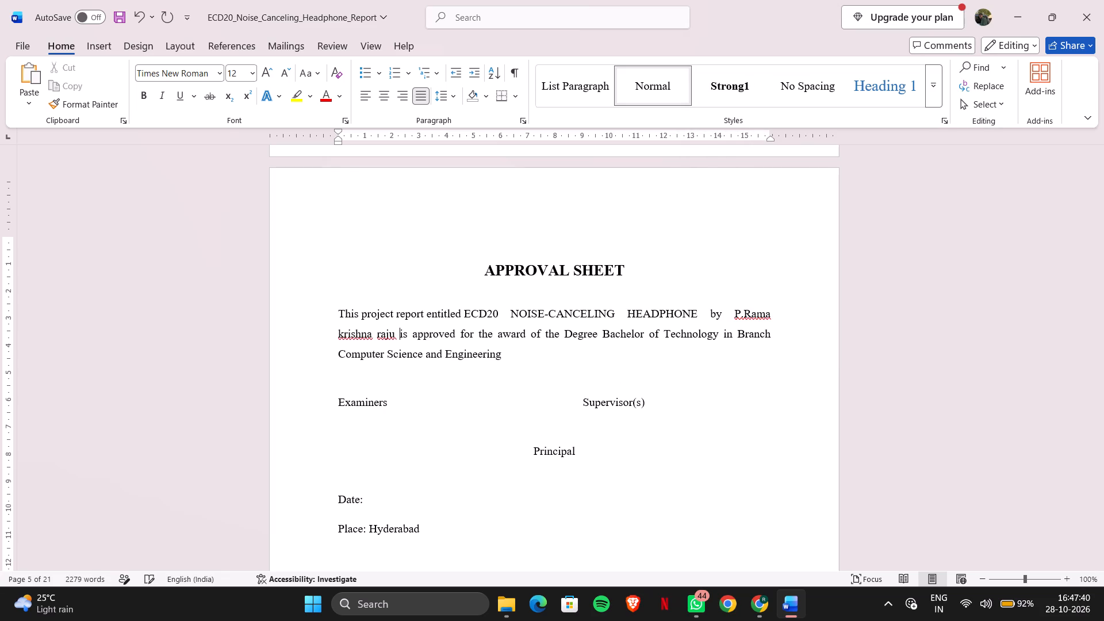
Replace "Computer Science and Engineering" in the Approval Sheet paragraph with the copied "Electroincs and communication Engineering".
drag(511, 360, 388, 354)
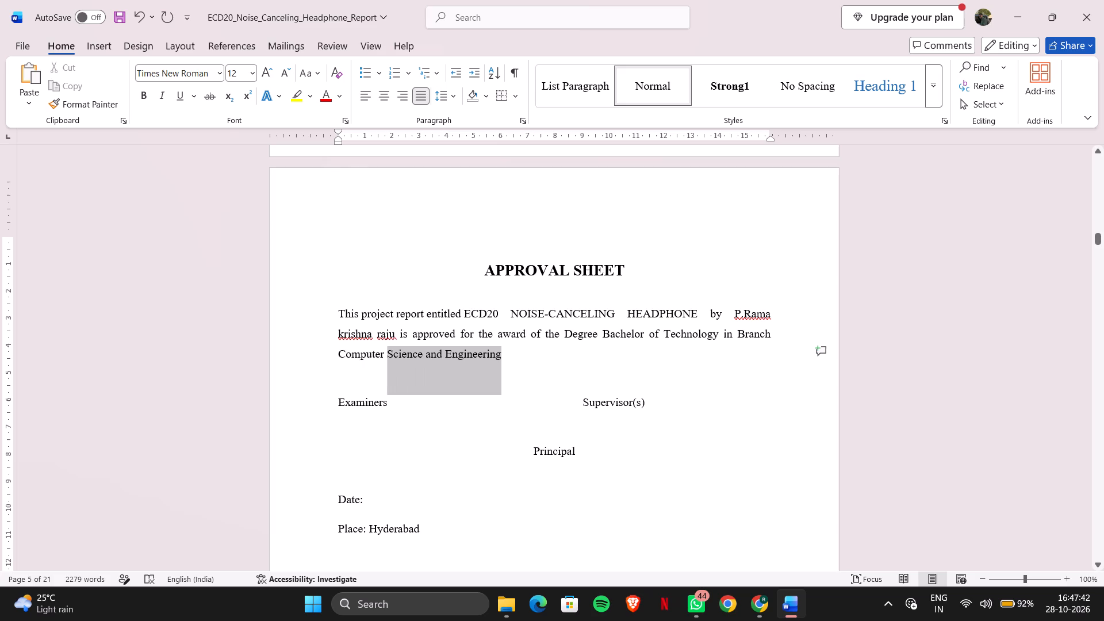
drag(388, 354, 355, 349)
key(super+v)
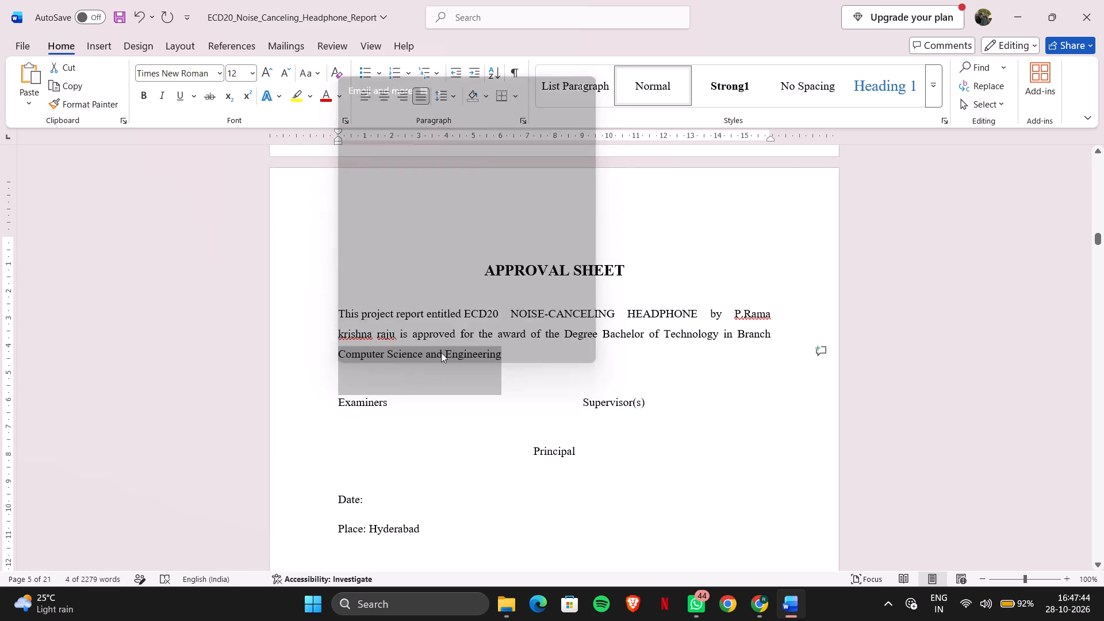
click(463, 324)
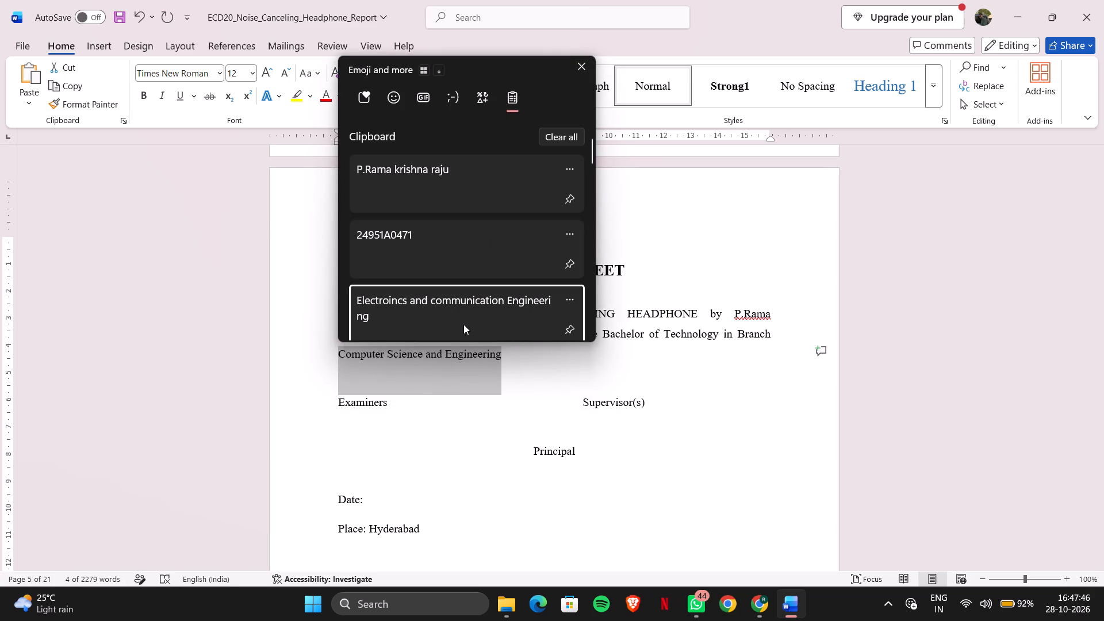
key(ctrl+v)
Replace the department name in the acknowledgement's Head of the Department sentence with "Electroincs and communication Engineering", removing the stray "C" and adding a trailing space.
scroll(494, 418, down, 1)
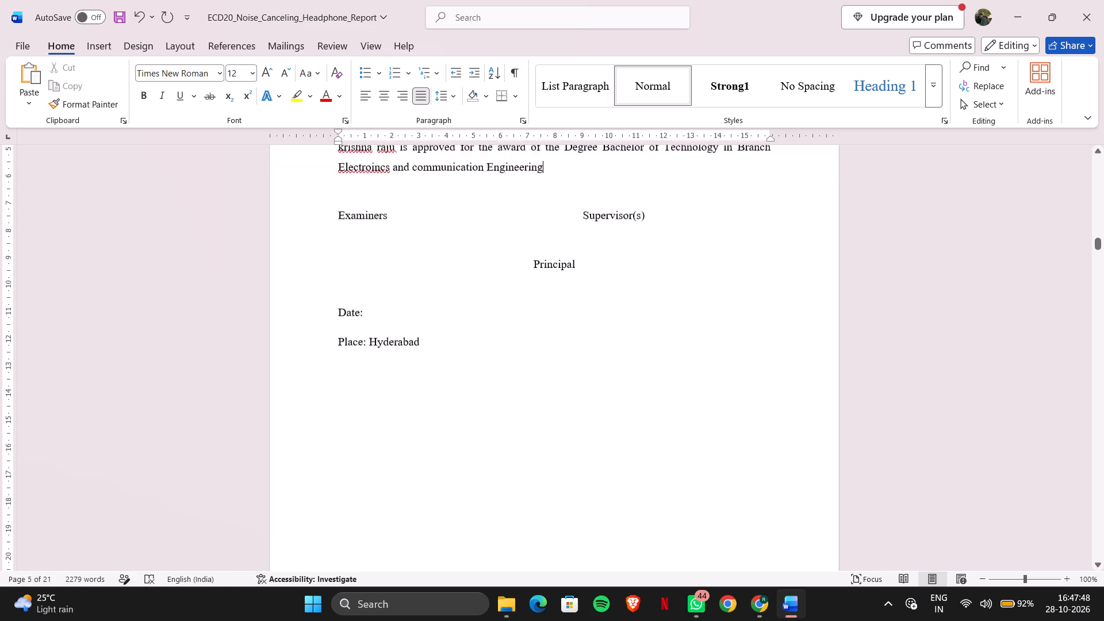
scroll(494, 418, down, 4)
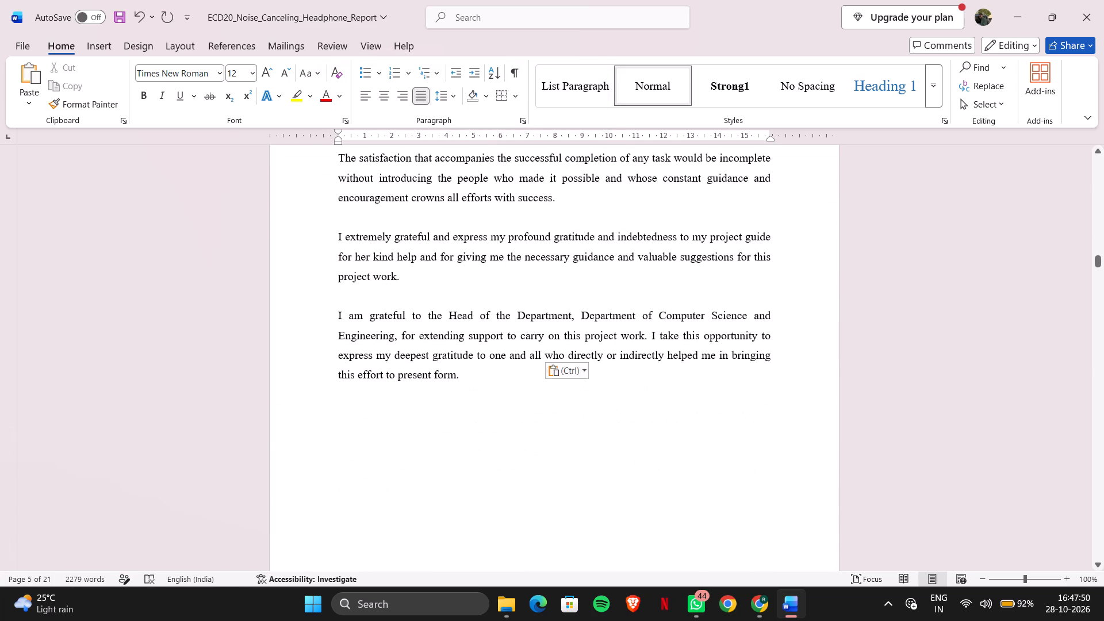
scroll(494, 418, down, 1)
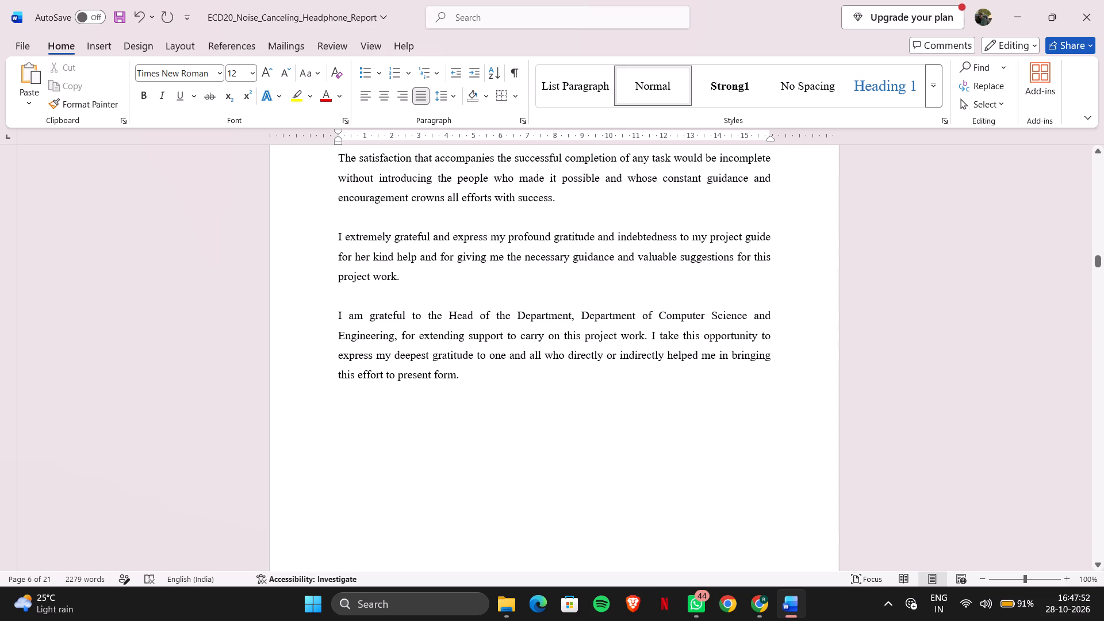
drag(394, 341, 665, 323)
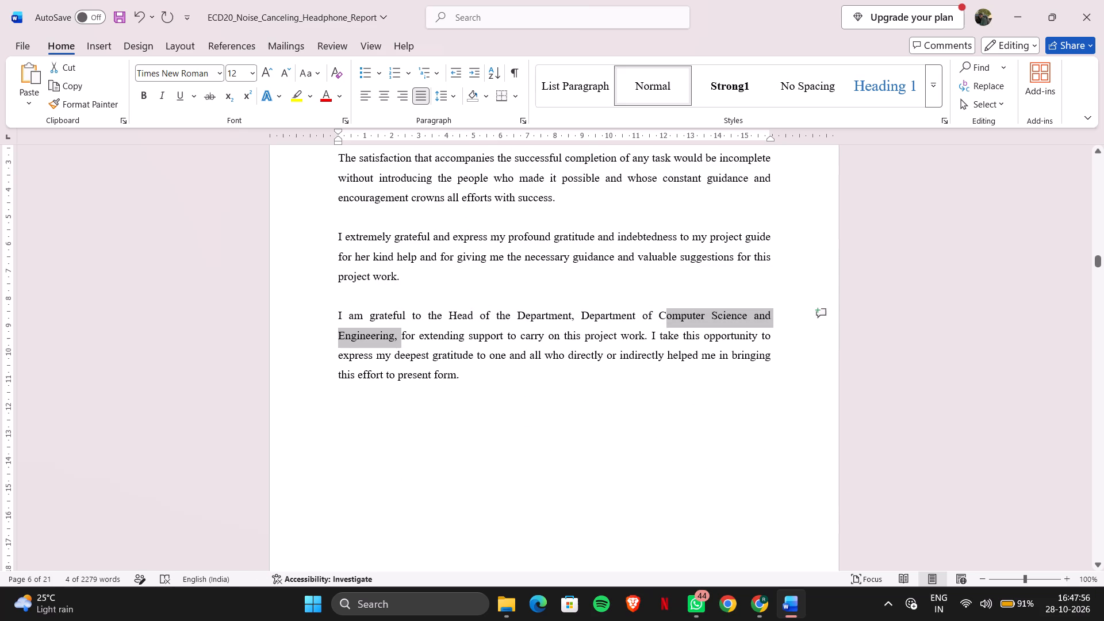
key(super+v)
click(747, 266)
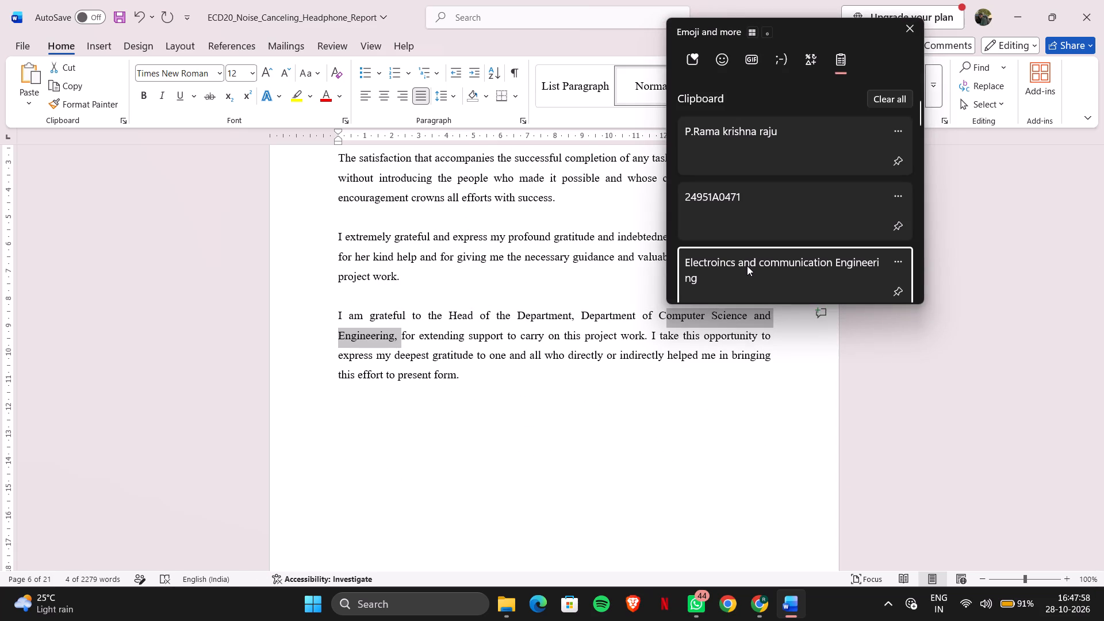
key(ctrl+v)
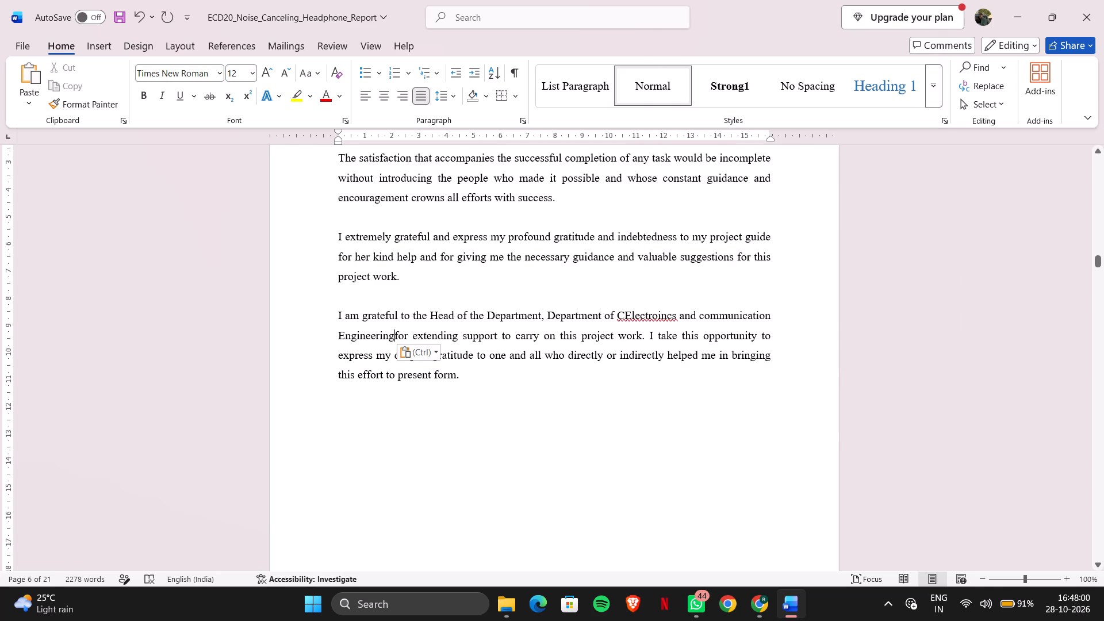
click(623, 315)
key(BackSpace)
scroll(623, 315, down, 2)
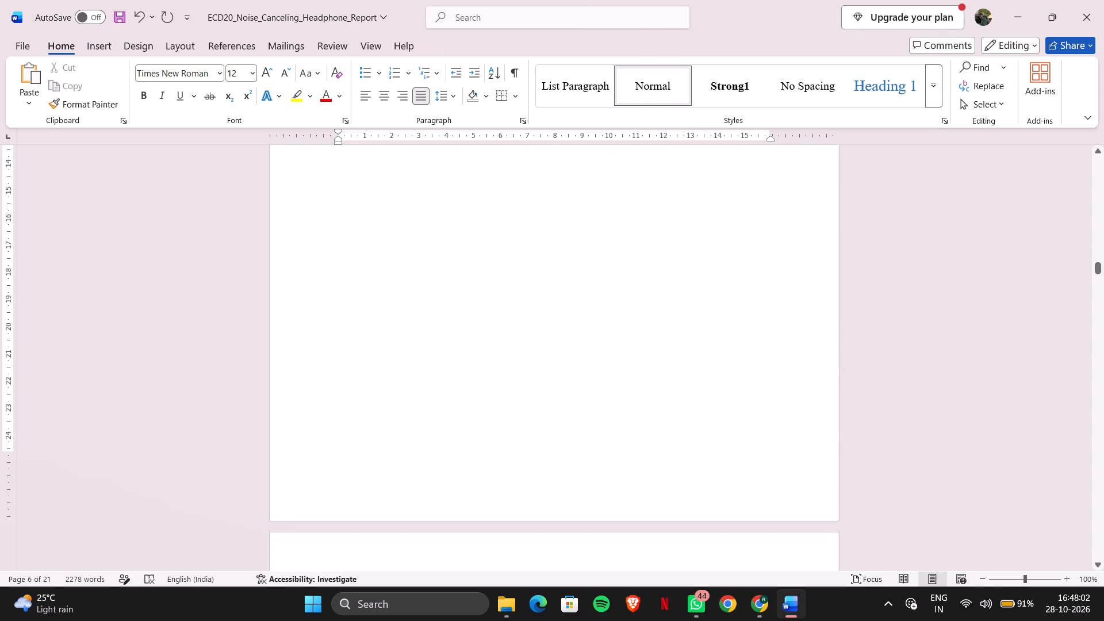
scroll(623, 315, up, 2)
click(394, 339)
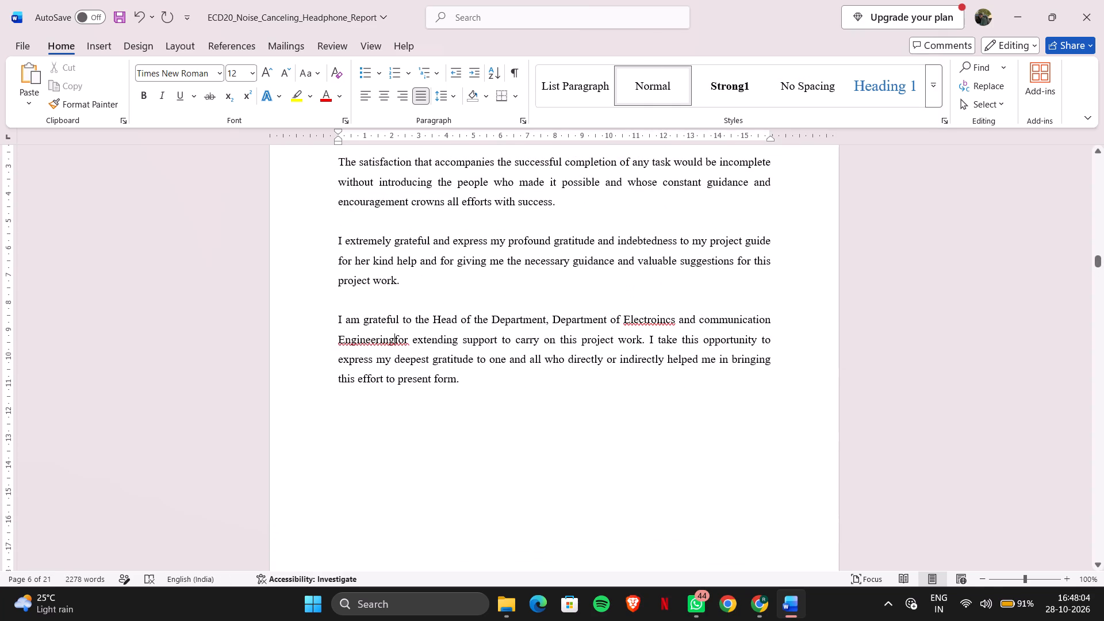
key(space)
Replace the student name at the start of the Declaration paragraph with the copied name, keeping text only, and add a space after it.
scroll(394, 339, down, 4)
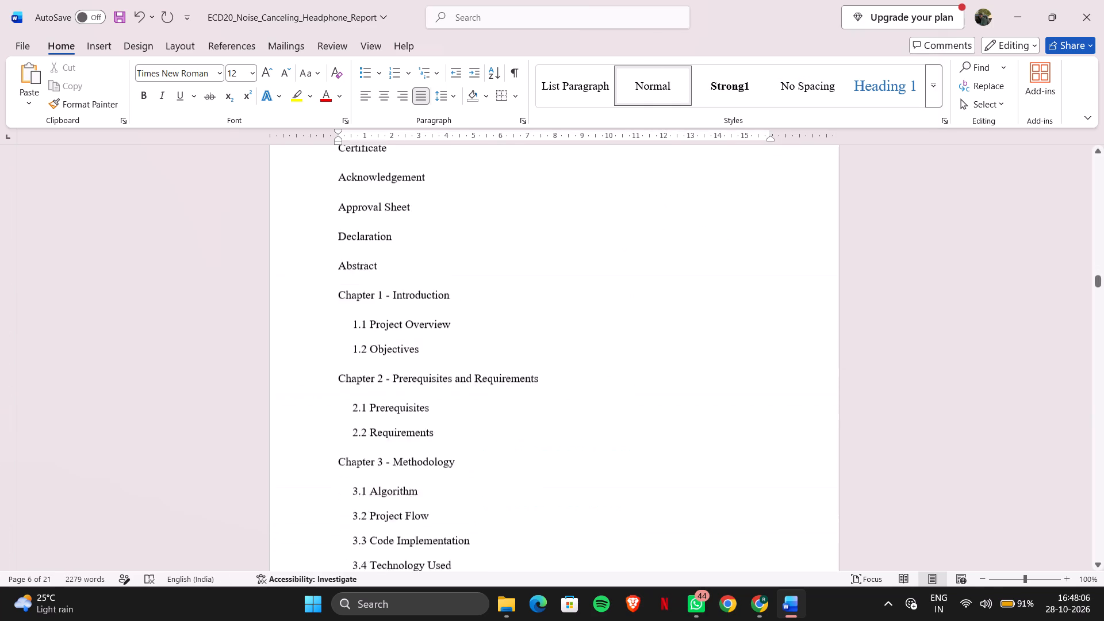
scroll(394, 339, down, 3)
scroll(394, 339, up, 1)
scroll(394, 339, down, 1)
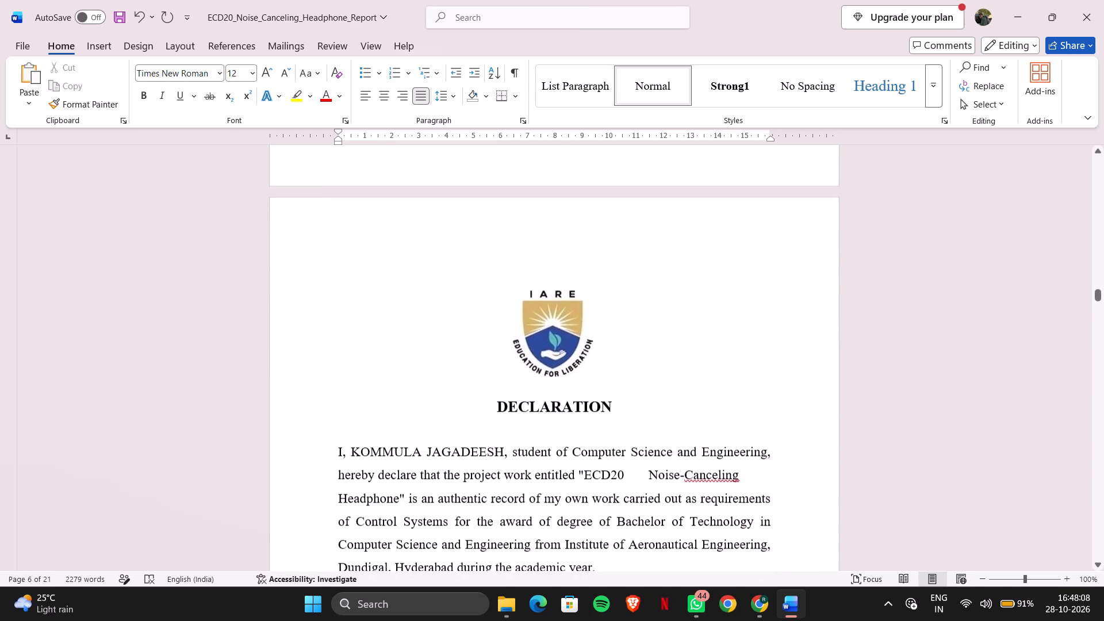
scroll(394, 339, down, 1)
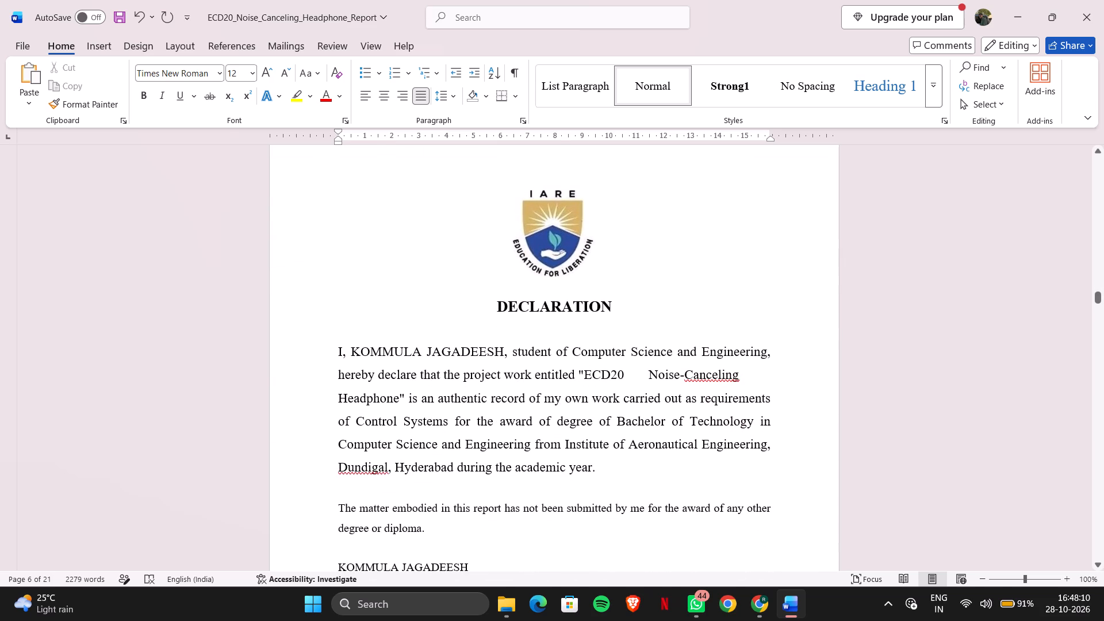
drag(503, 352, 382, 351)
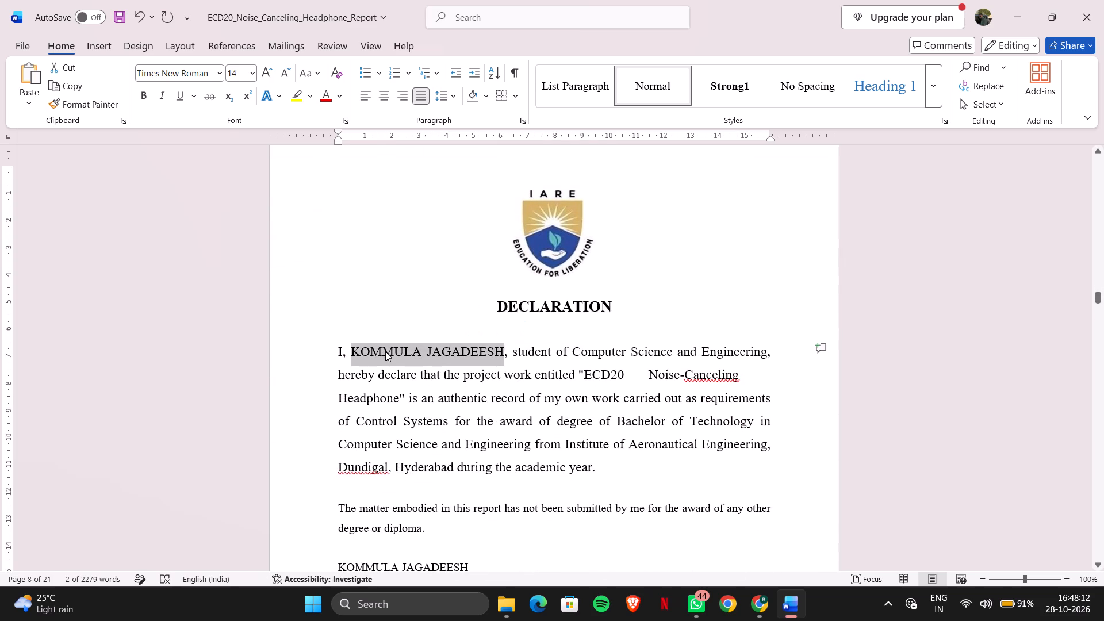
key(super+v)
click(452, 189)
key(ctrl+v)
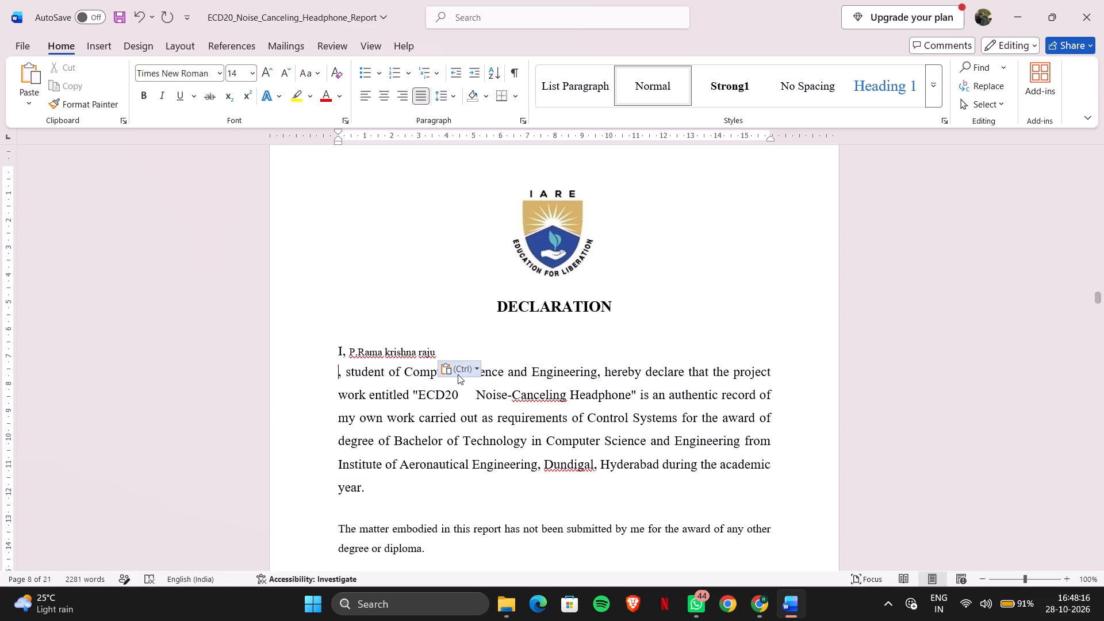
click(458, 374)
click(491, 412)
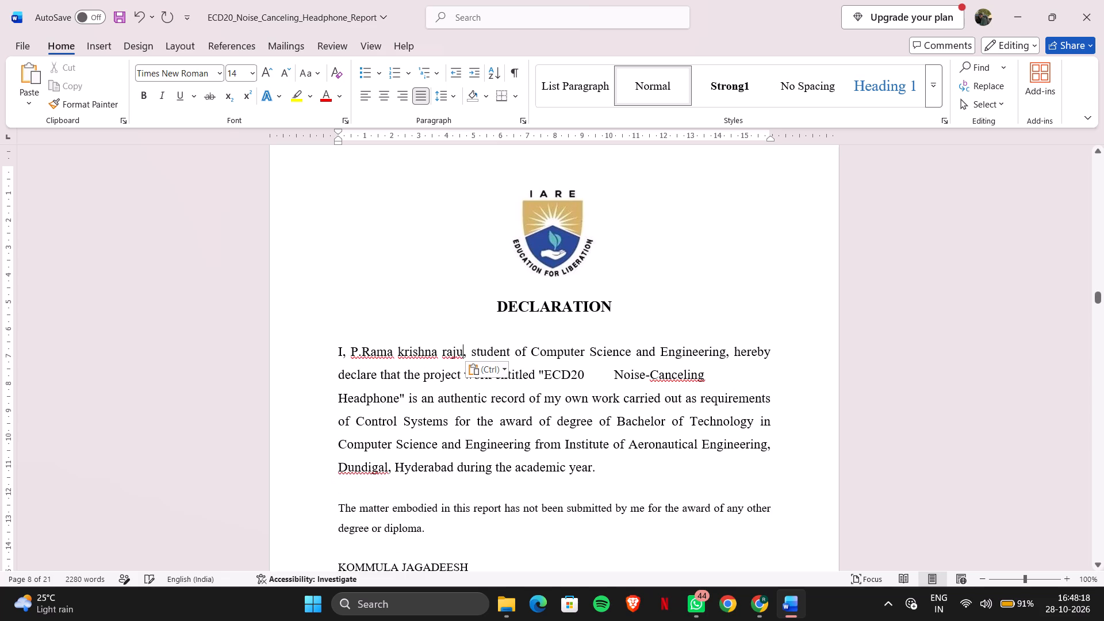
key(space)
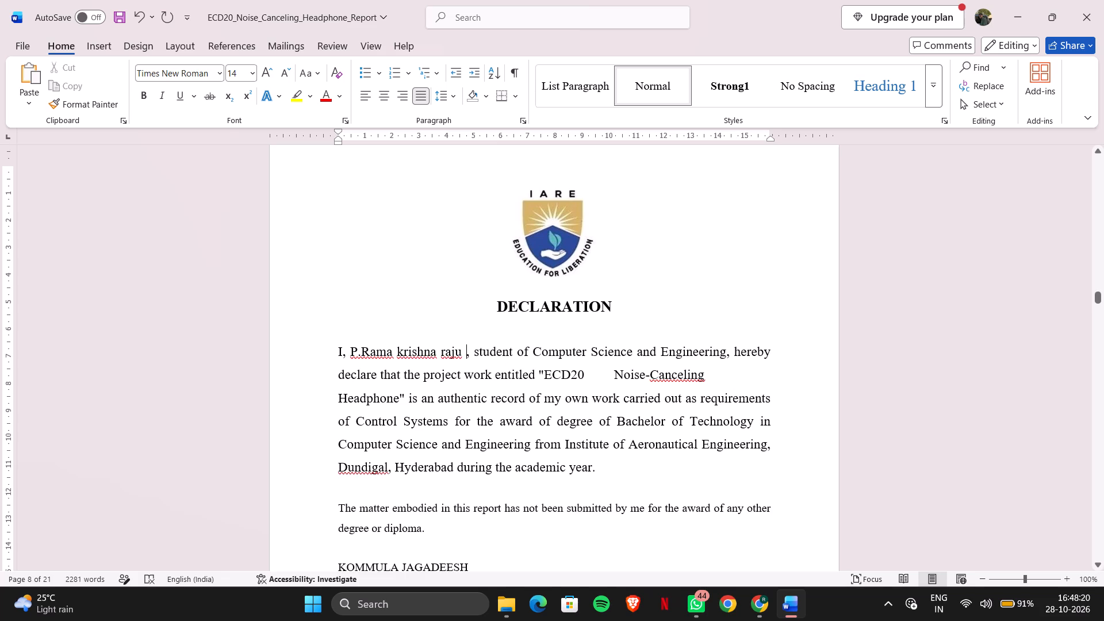
Delete "ECD20" and the extra spacing before "Noise-Canceling Headphone" in the Declaration paragraph.
drag(610, 375, 557, 366)
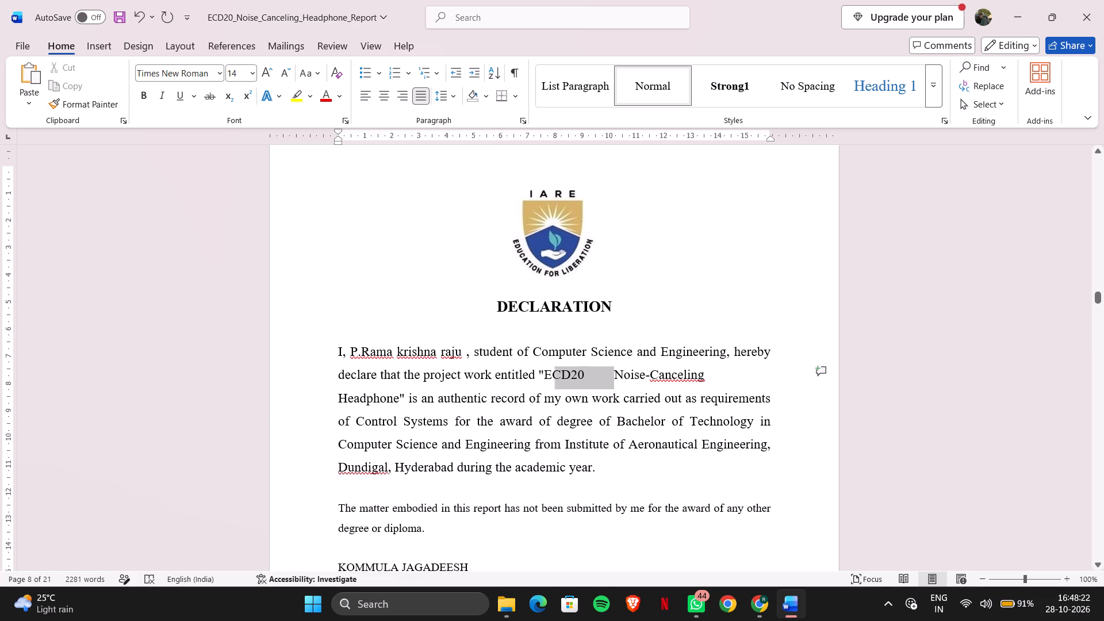
drag(557, 366, 553, 366)
key(BackSpace)
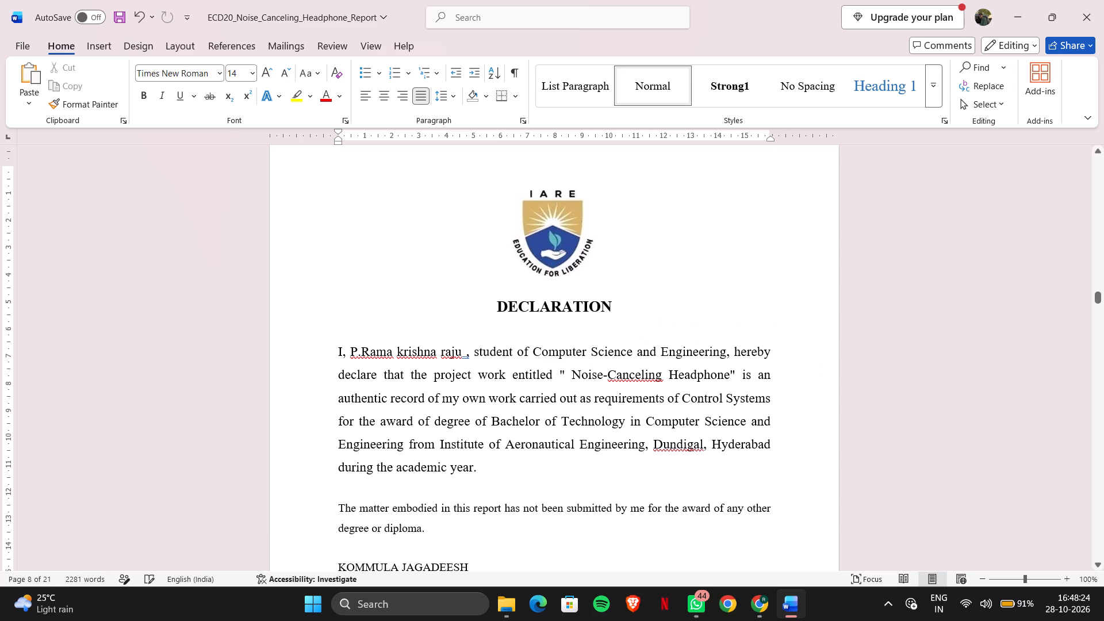
key(Right)
key(BackSpace)
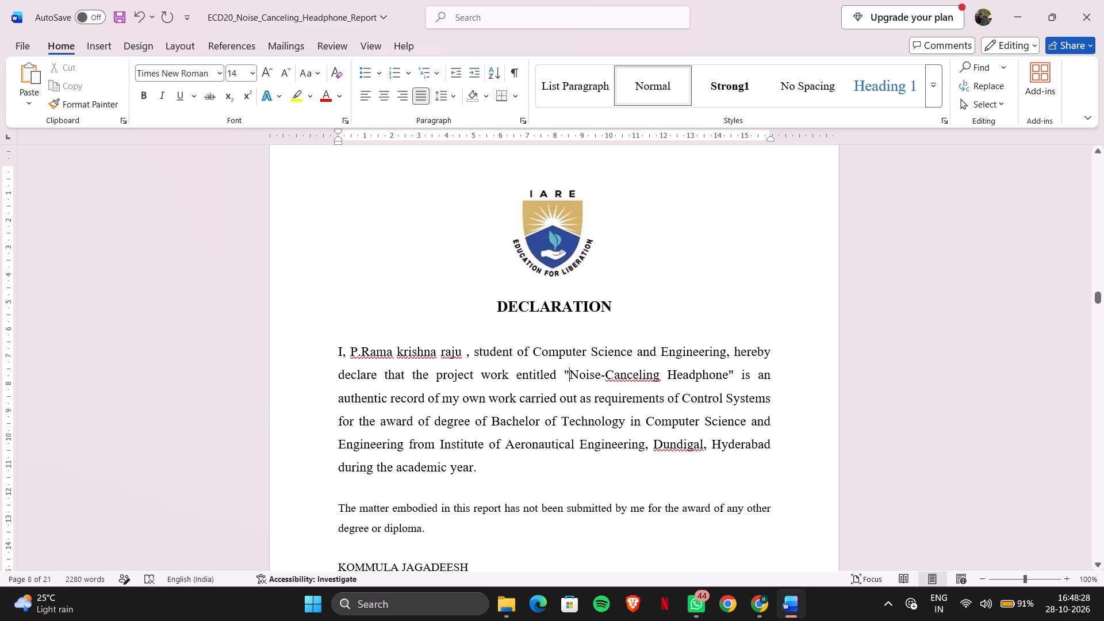
Replace "Computer Science and Engineering" after "Bachelor of Technology in" in the Declaration with the copied "Electroincs and communication Engineering", followed by a space.
drag(404, 446, 522, 414)
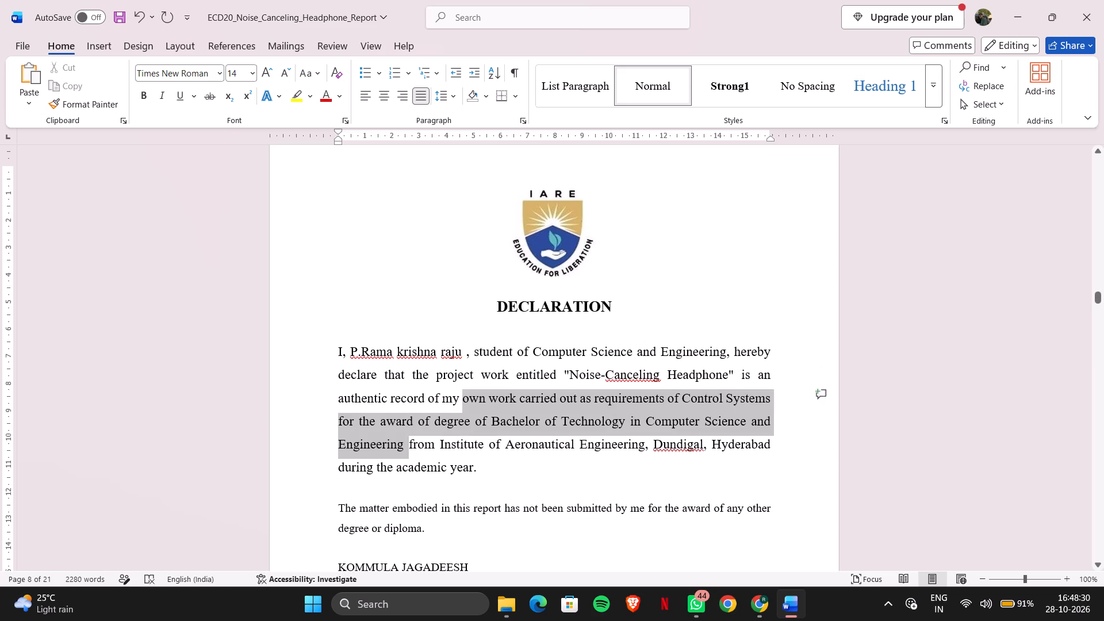
drag(522, 414, 645, 421)
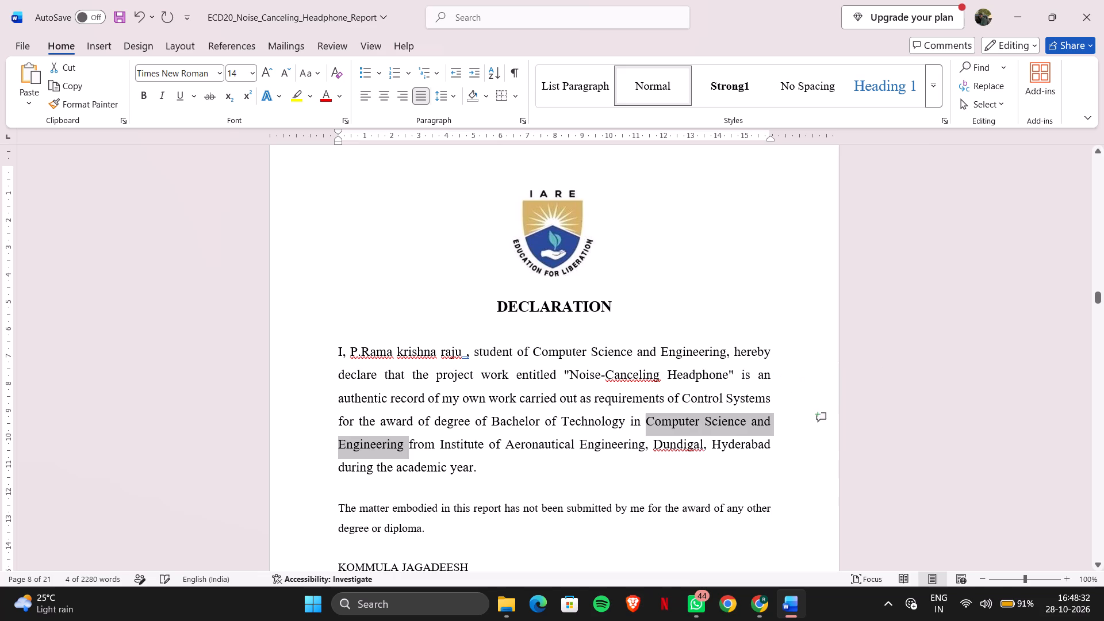
key(super+v)
click(725, 385)
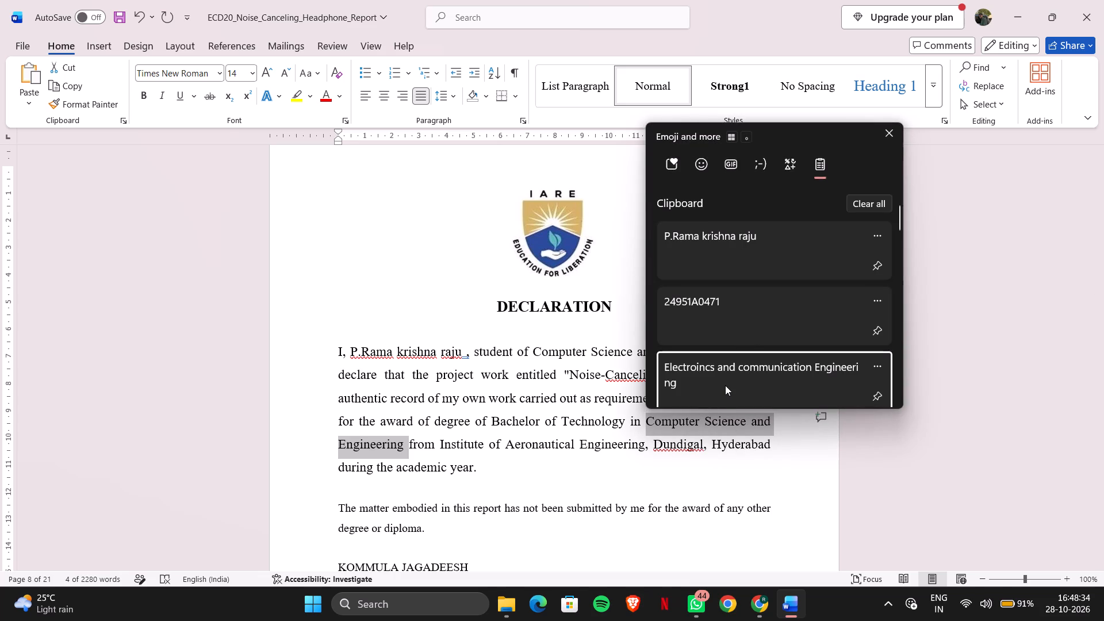
key(ctrl+v)
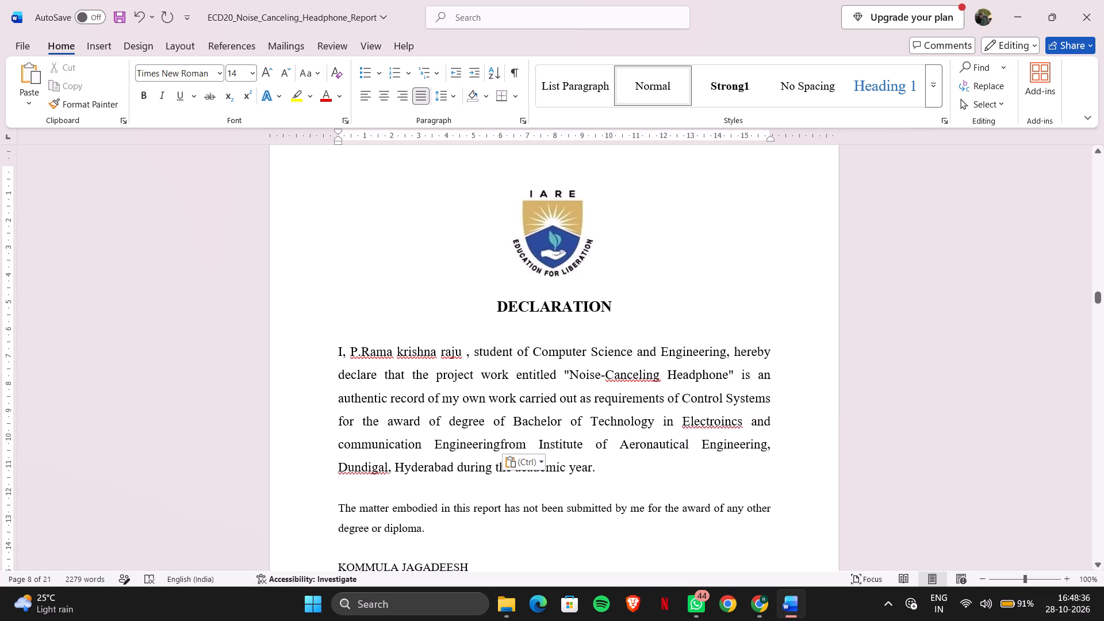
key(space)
Replace the student name in the signature block below the Declaration with the copied new student's name.
scroll(662, 471, down, 1)
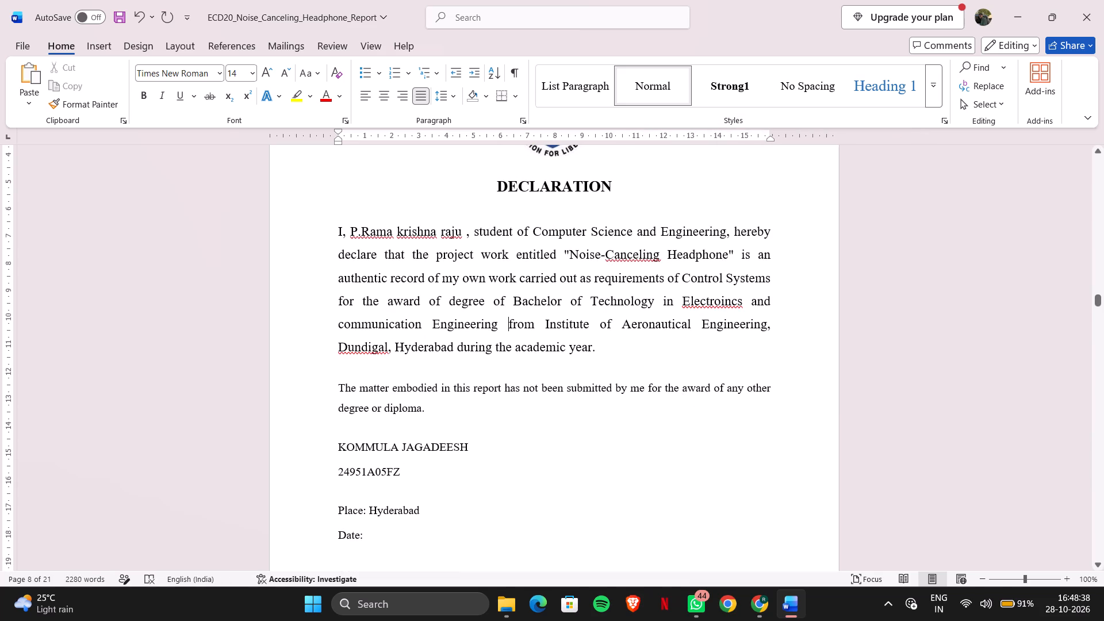
drag(470, 452, 361, 434)
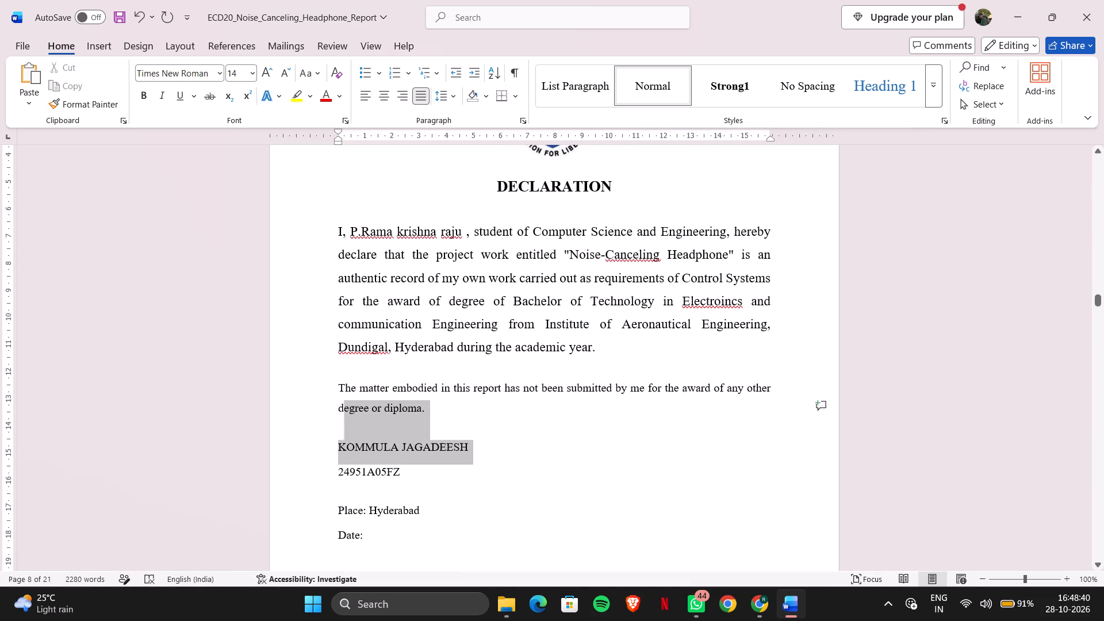
drag(361, 434, 354, 446)
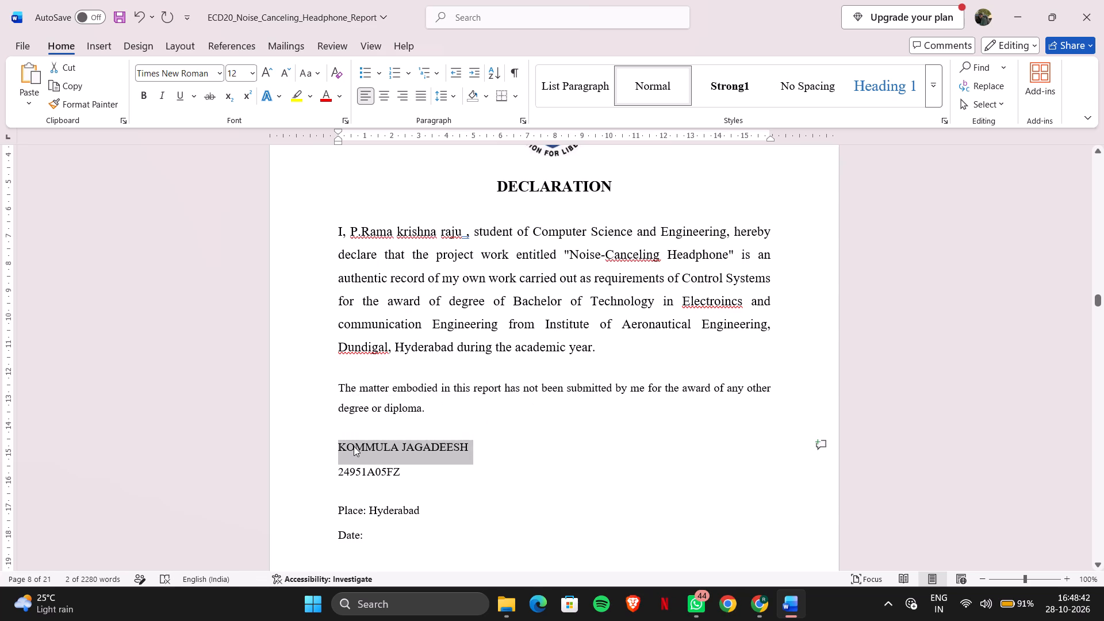
key(super+v)
click(413, 283)
key(ctrl+v)
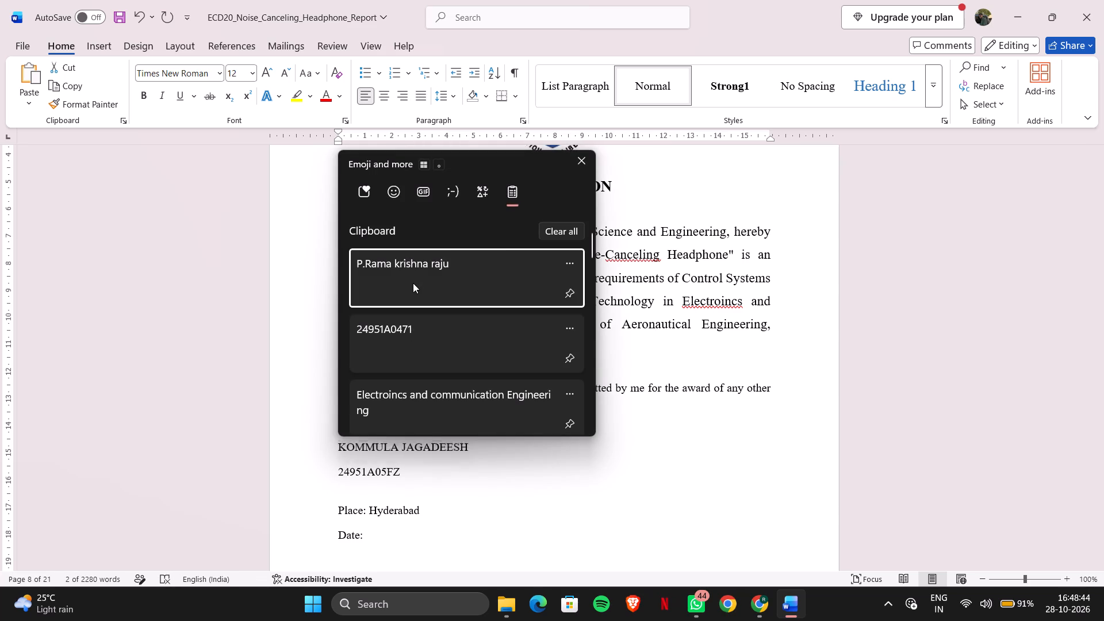
Change the last three characters of the roll number in the Declaration's signature block to match the new student's roll number.
click(402, 470)
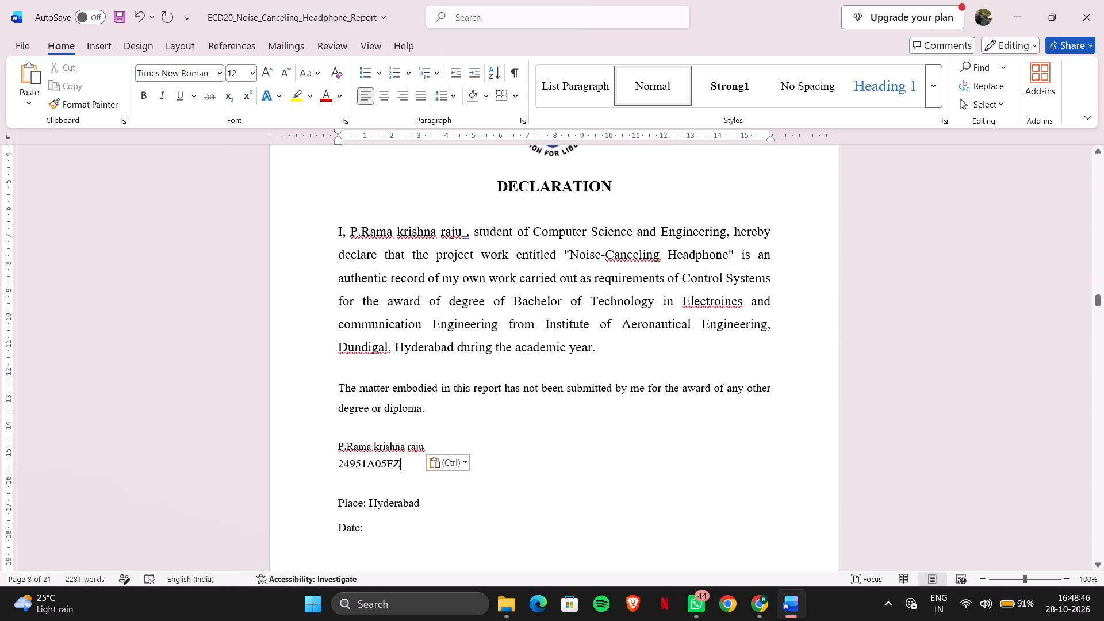
key(BackSpace)
key(BackSpace)
key(BackSpace)
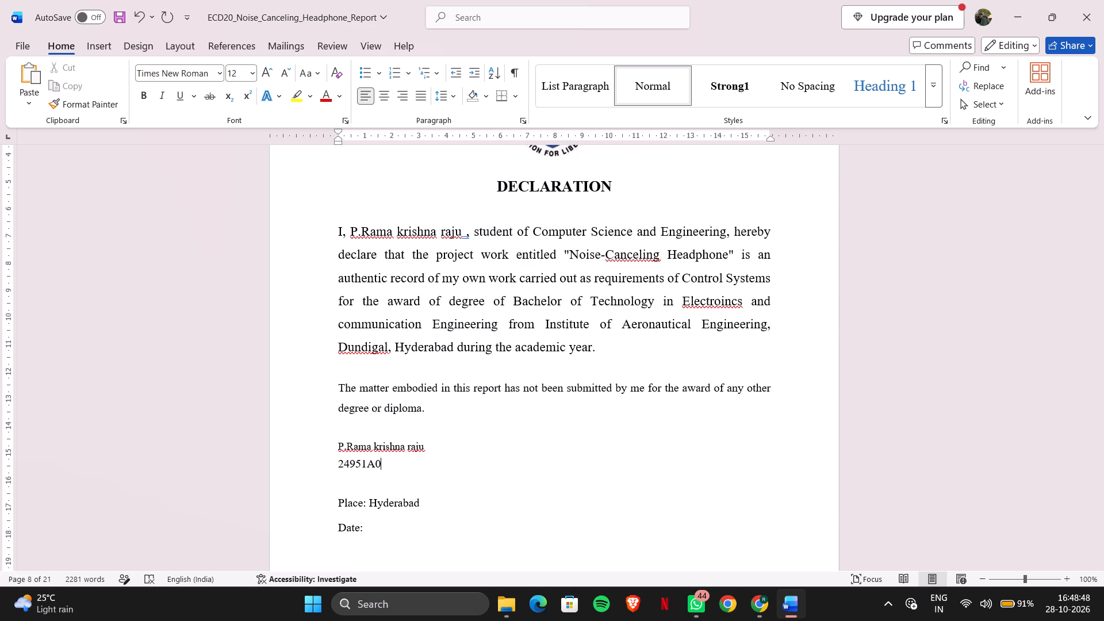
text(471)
Look through the Abstract and the following report pages for remaining student or department details.
scroll(402, 470, down, 2)
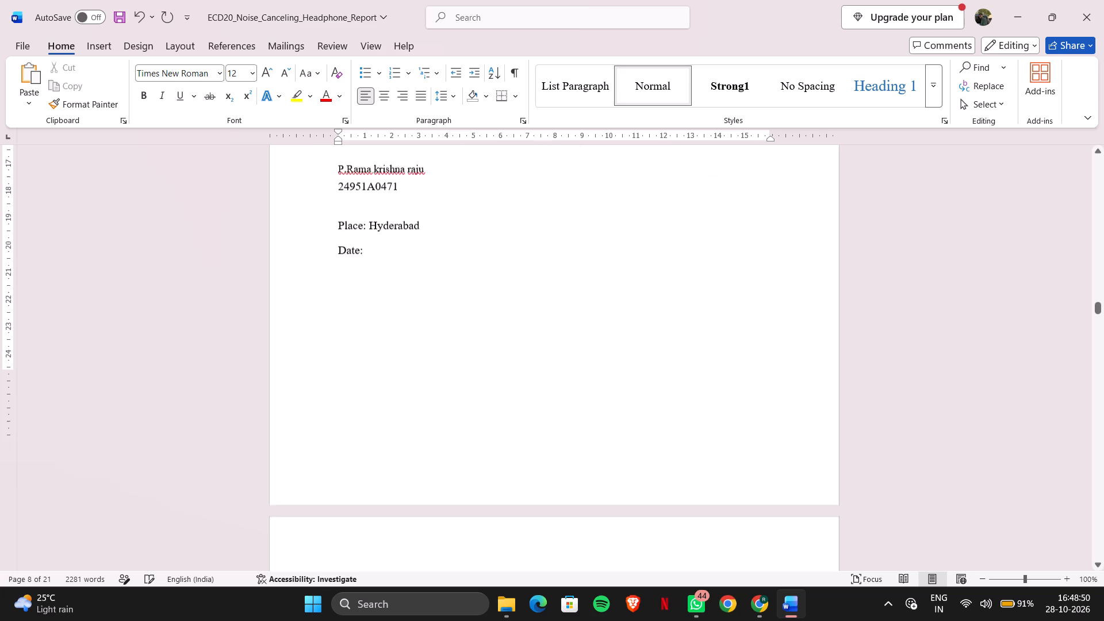
scroll(402, 470, down, 2)
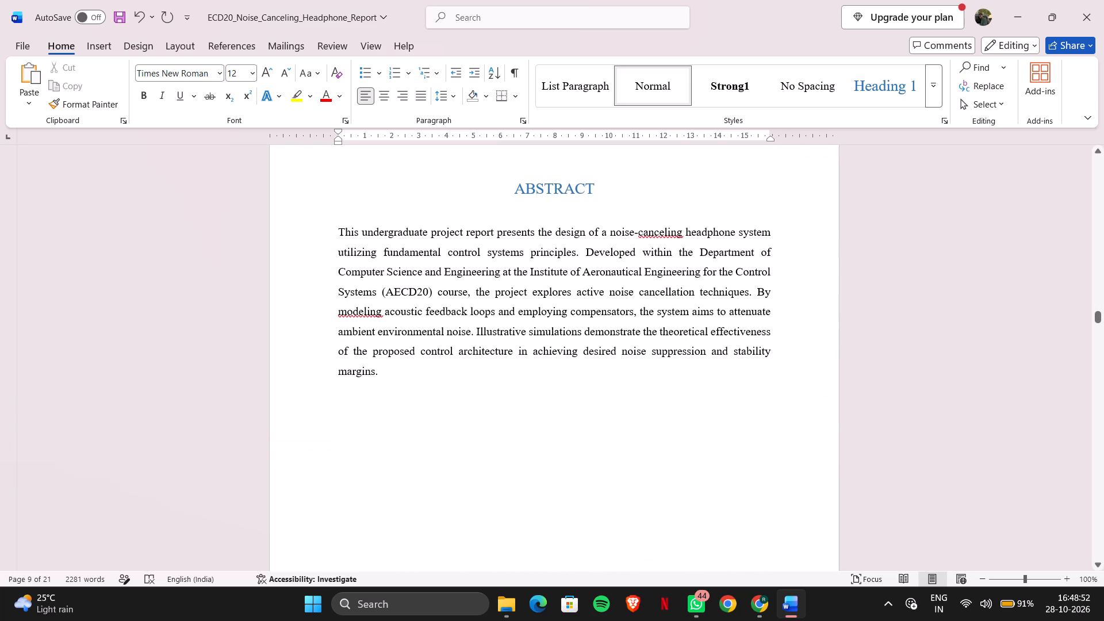
scroll(408, 396, down, 7)
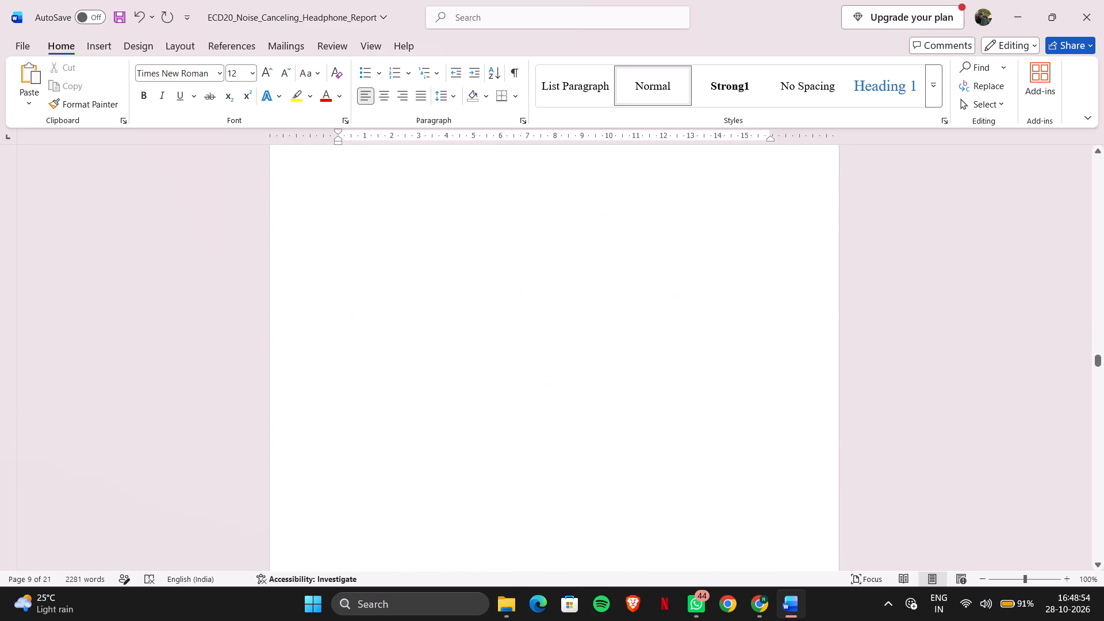
scroll(408, 396, down, 1)
scroll(408, 396, up, 5)
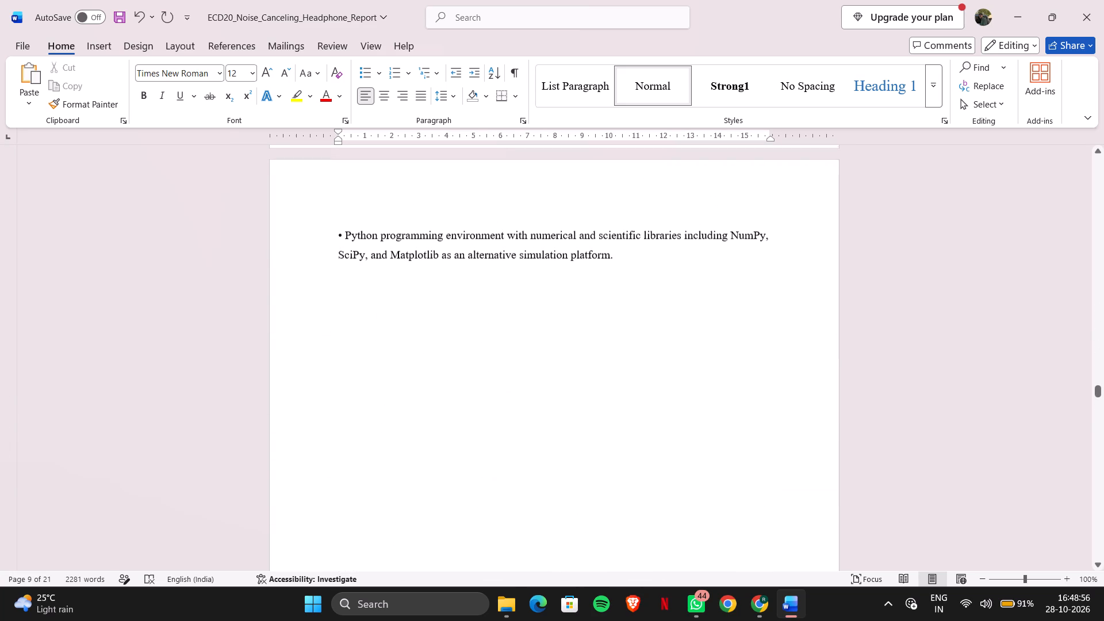
scroll(408, 396, up, 1)
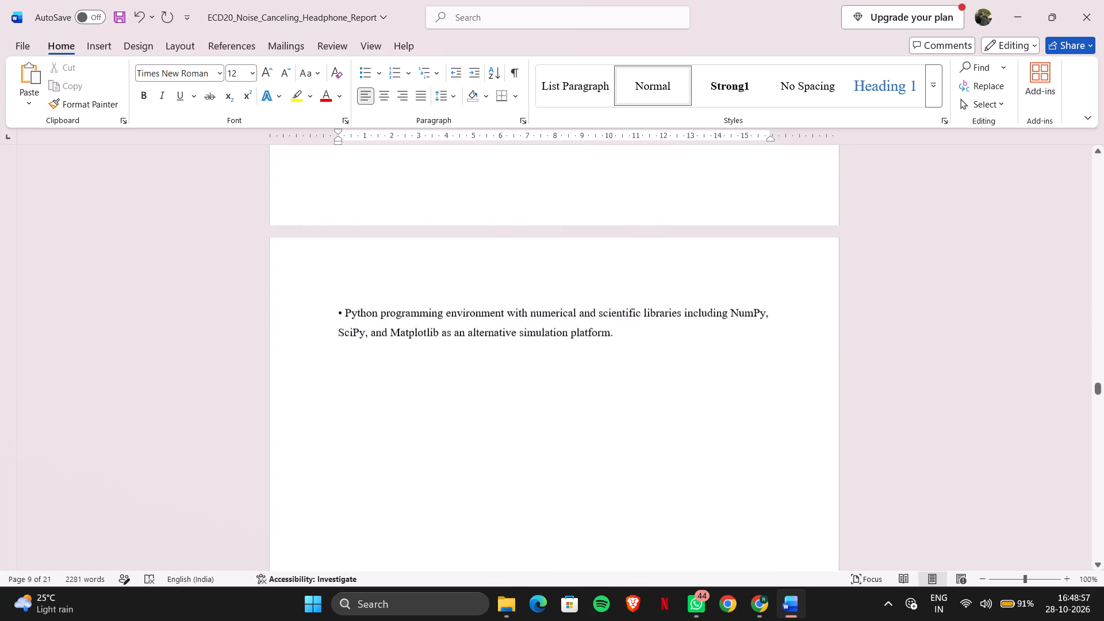
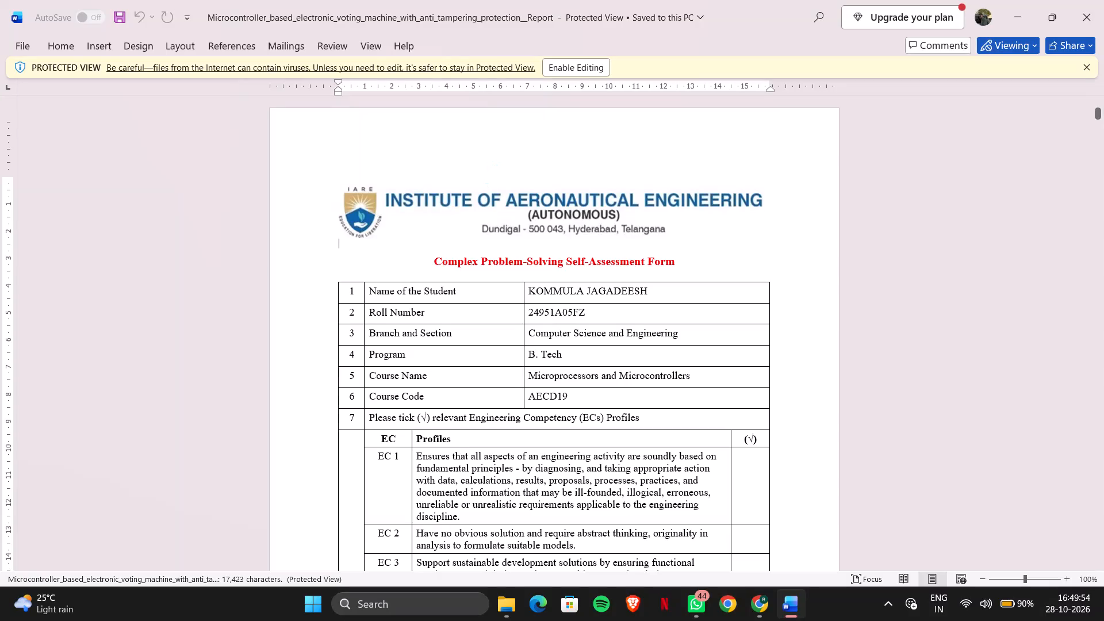
Enable editing of the microcontroller-based electronic voting machine report.
click(572, 68)
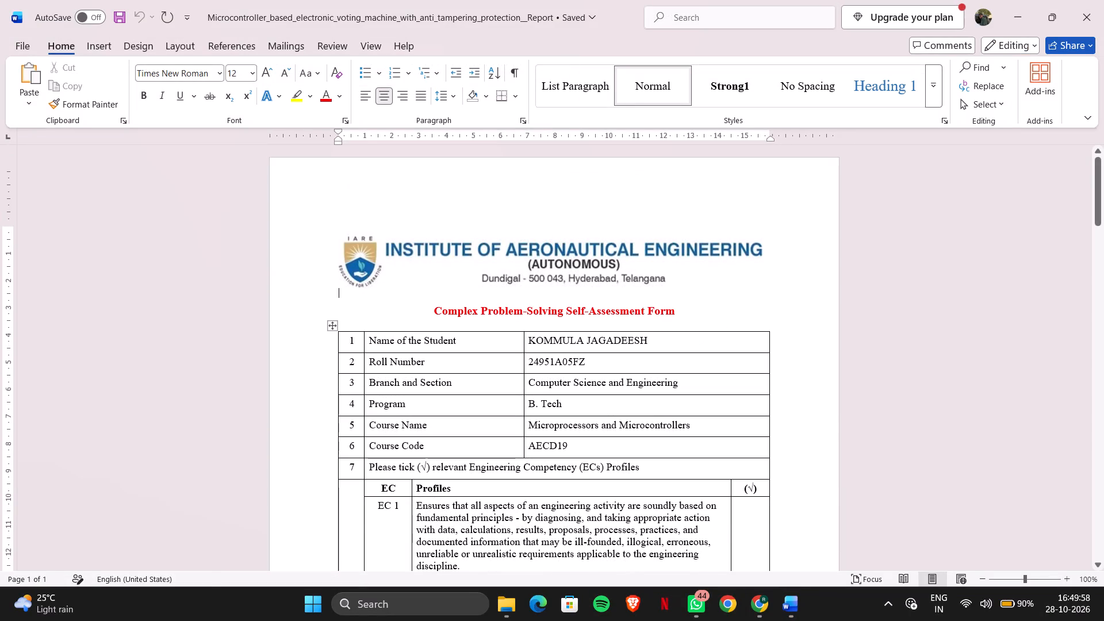
Replace the student name in the Self-Assessment Form with the copied new student's name, pasted to fit the cell's 11 pt formatting.
click(647, 344)
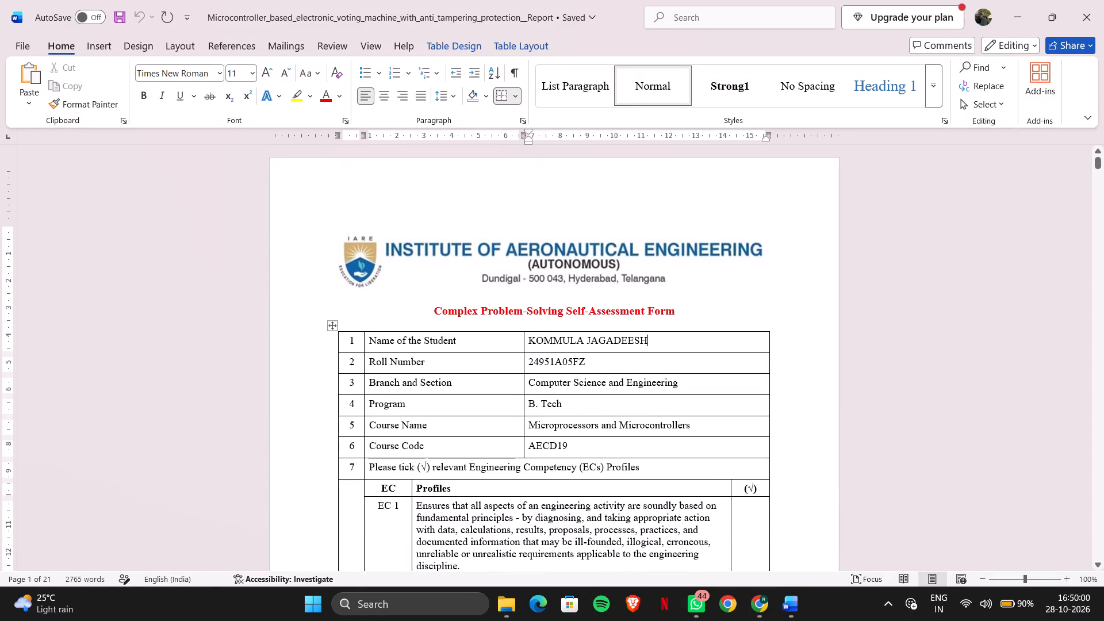
drag(647, 344, 555, 339)
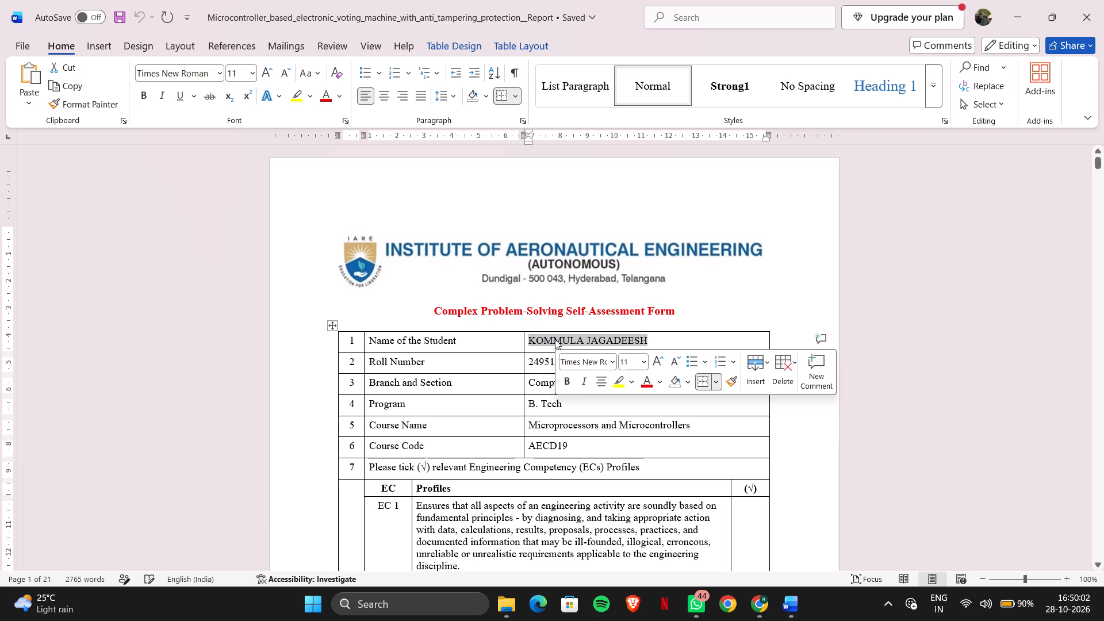
key(ctrl+v)
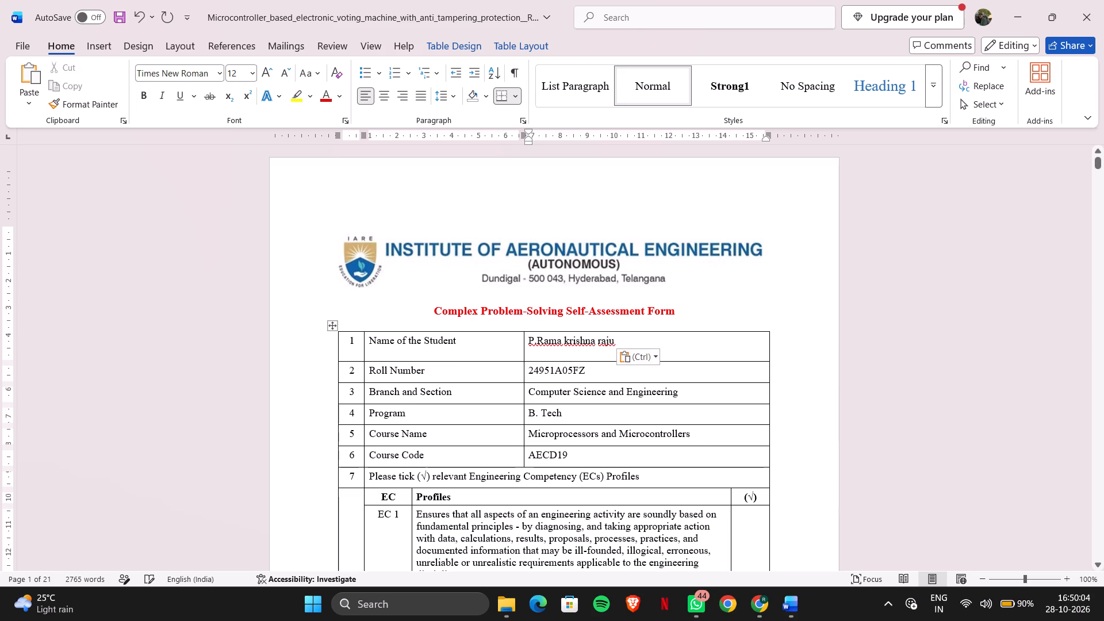
drag(649, 357, 707, 390)
click(707, 390)
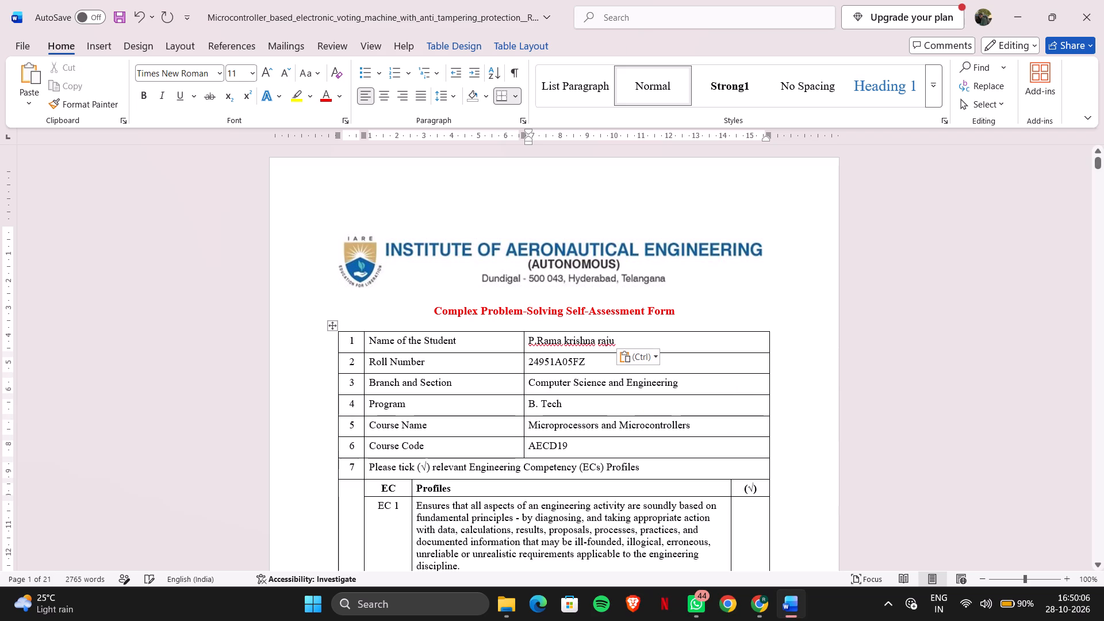
Convert the new student name in the Self-Assessment Form to uppercase and copy it.
drag(626, 341, 533, 340)
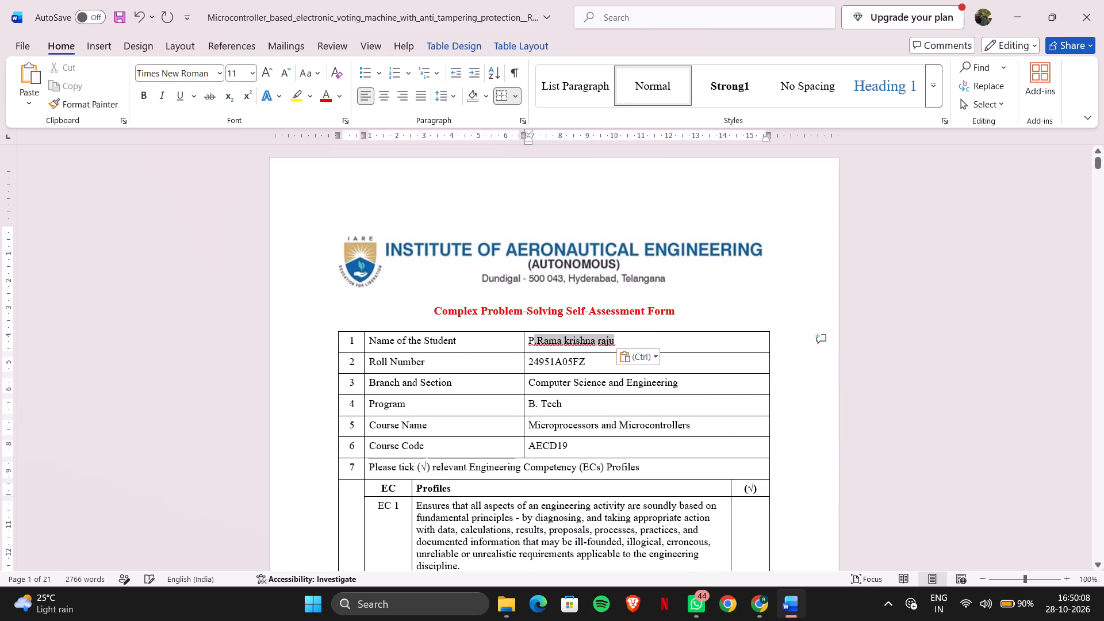
drag(533, 340, 526, 345)
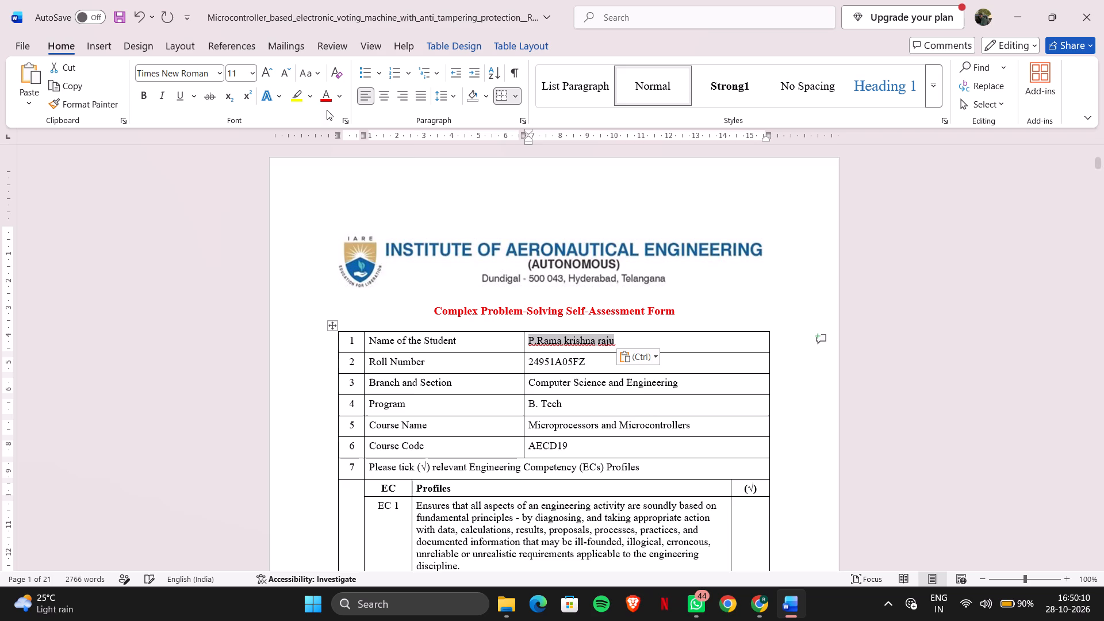
click(304, 75)
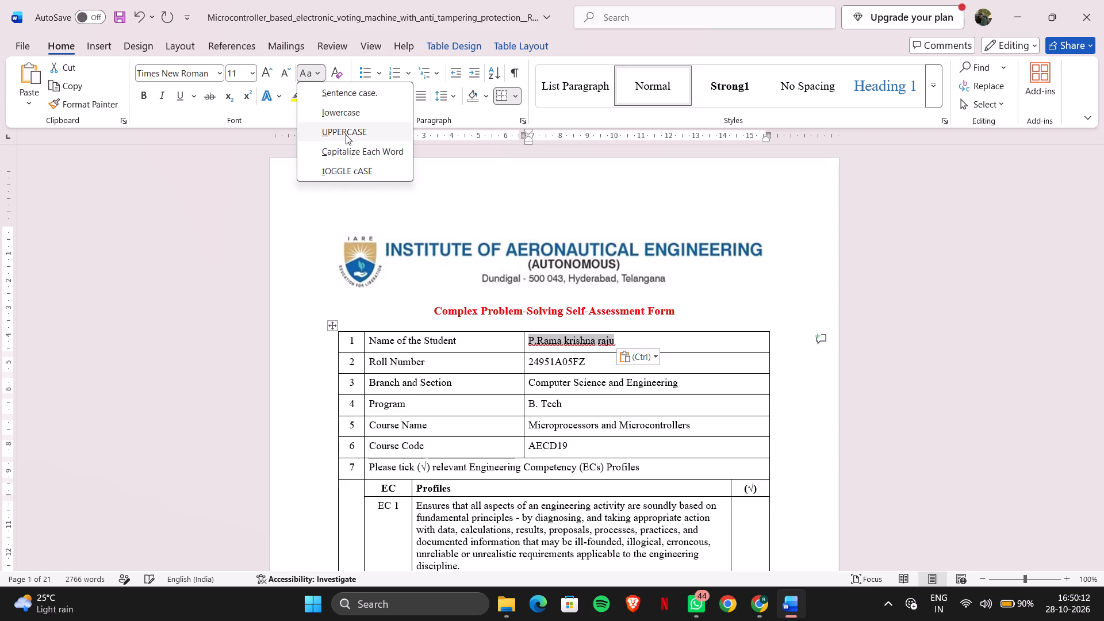
click(346, 135)
key(ctrl+c)
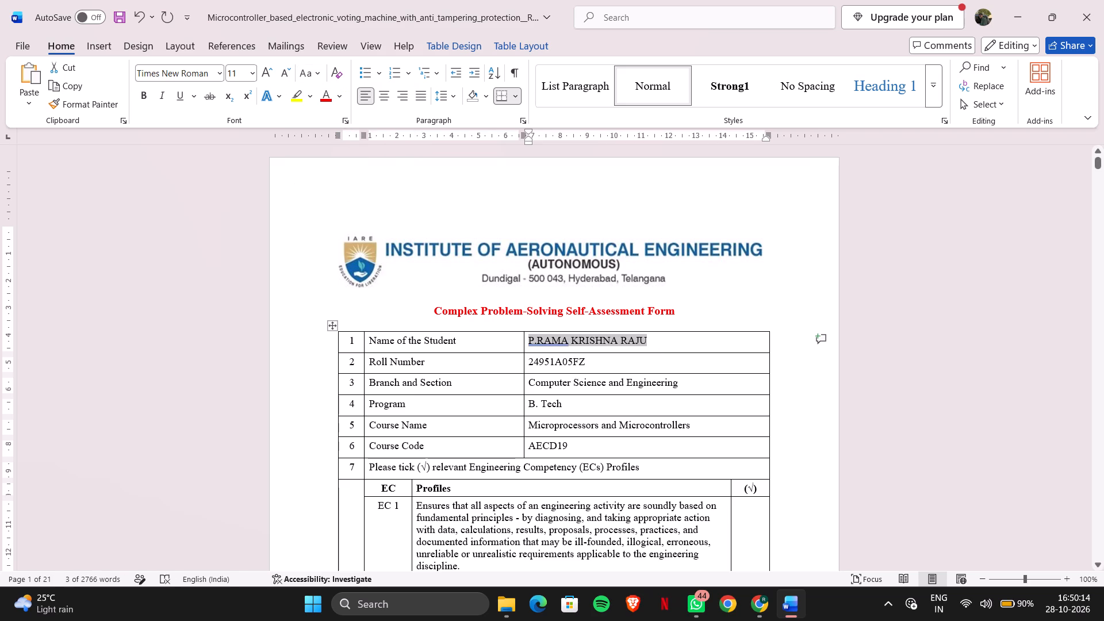
Change the last three characters of the roll number in the Self-Assessment Form to match the new student's roll number.
click(586, 361)
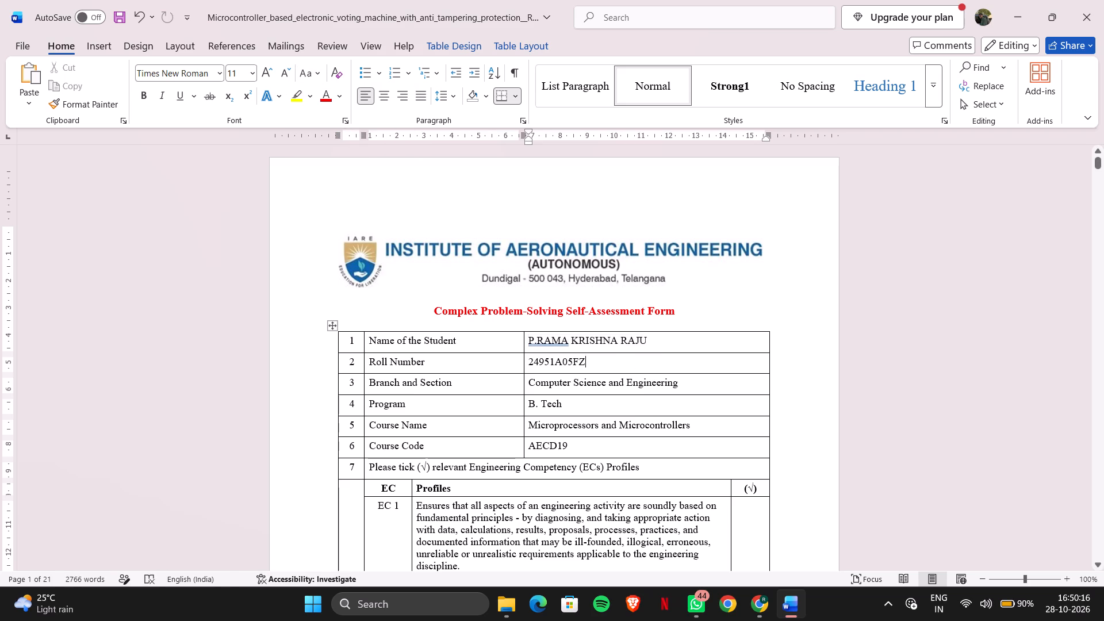
key(BackSpace)
key(BackSpace)
key(BackSpace)
text(471)
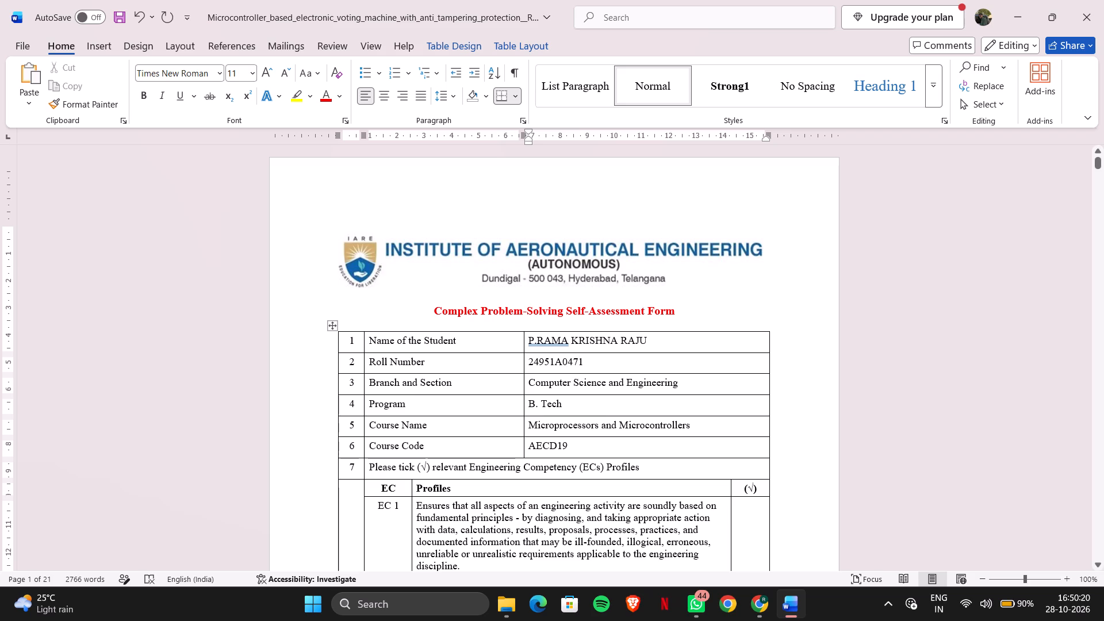
Replace "Computer Science and Engineering" in the Branch and Section row with "Electroincs and communication Engineering" from the clipboard history.
drag(680, 381, 545, 381)
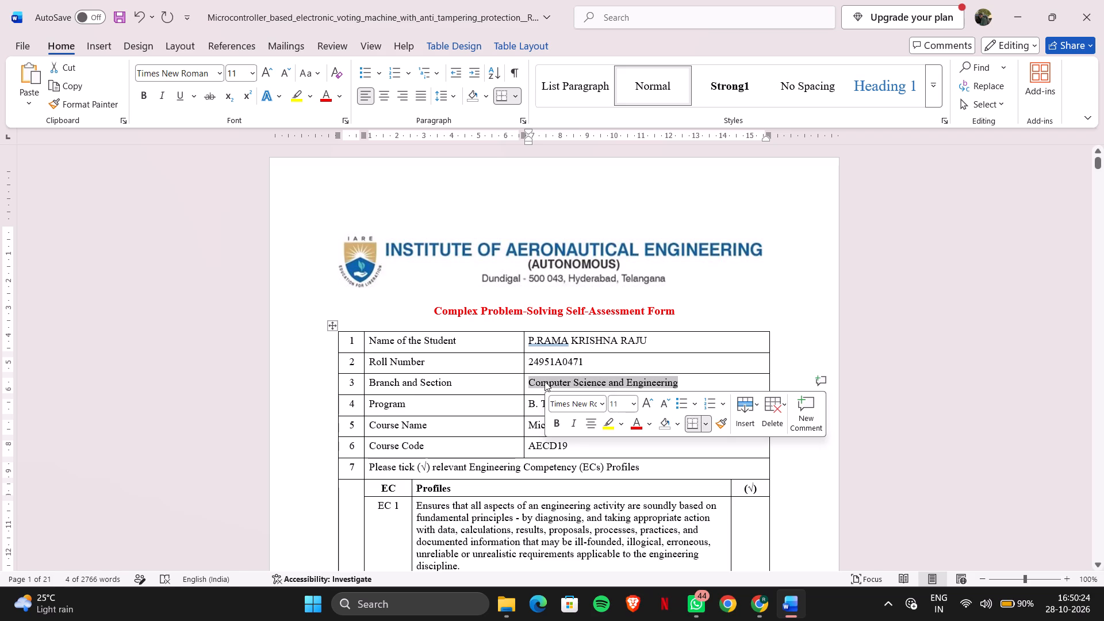
key(super+v)
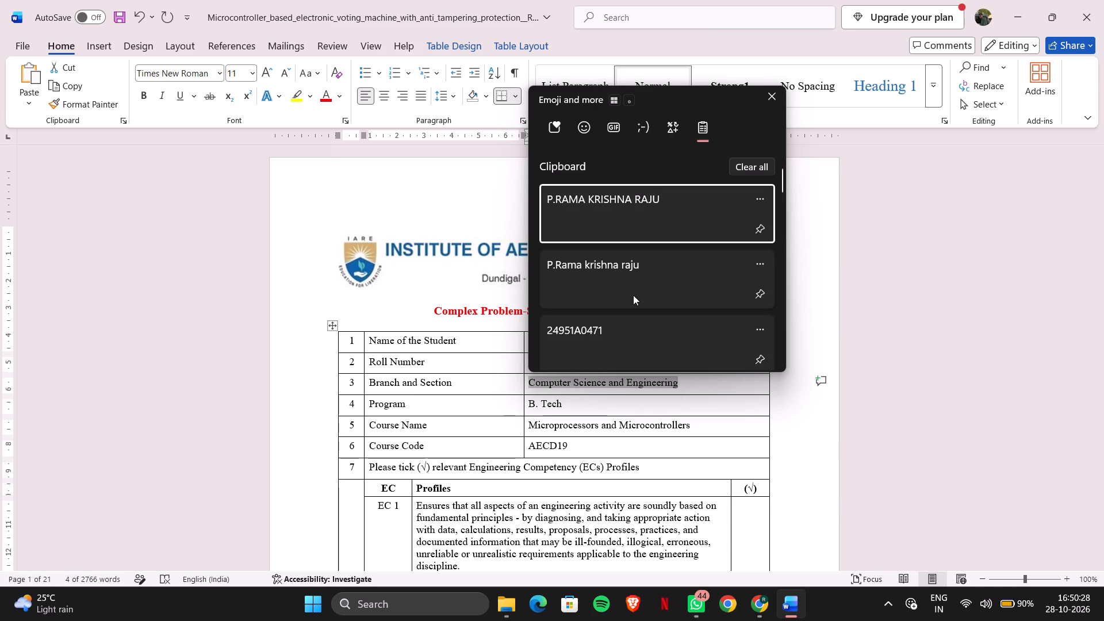
scroll(633, 295, down, 1)
click(618, 357)
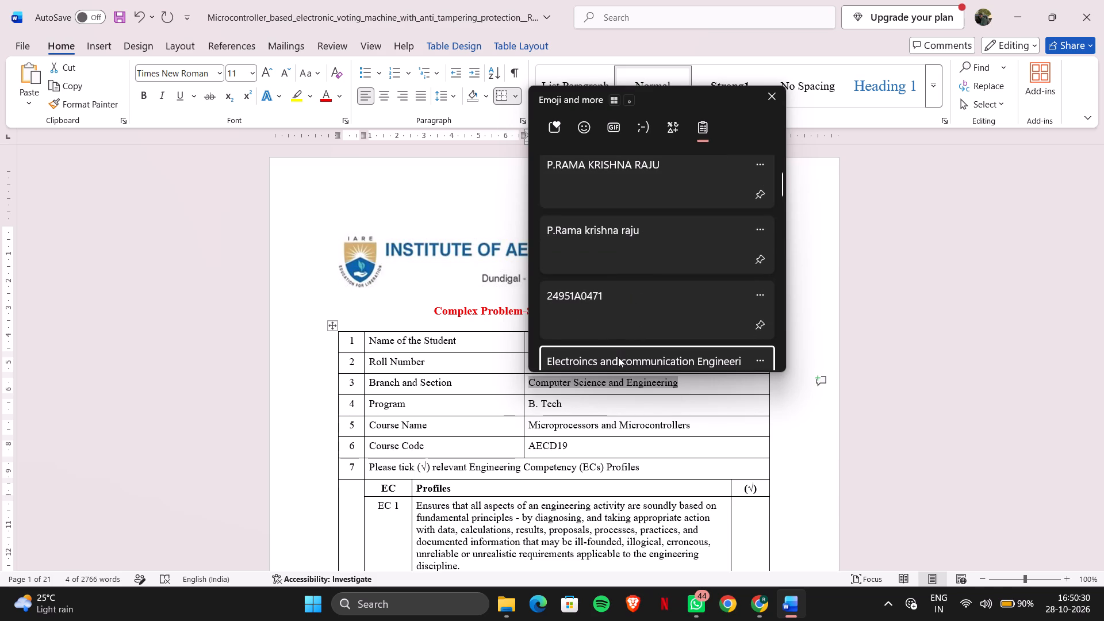
key(ctrl+v)
Convert the new Branch and Section entry to uppercase.
drag(729, 385, 544, 390)
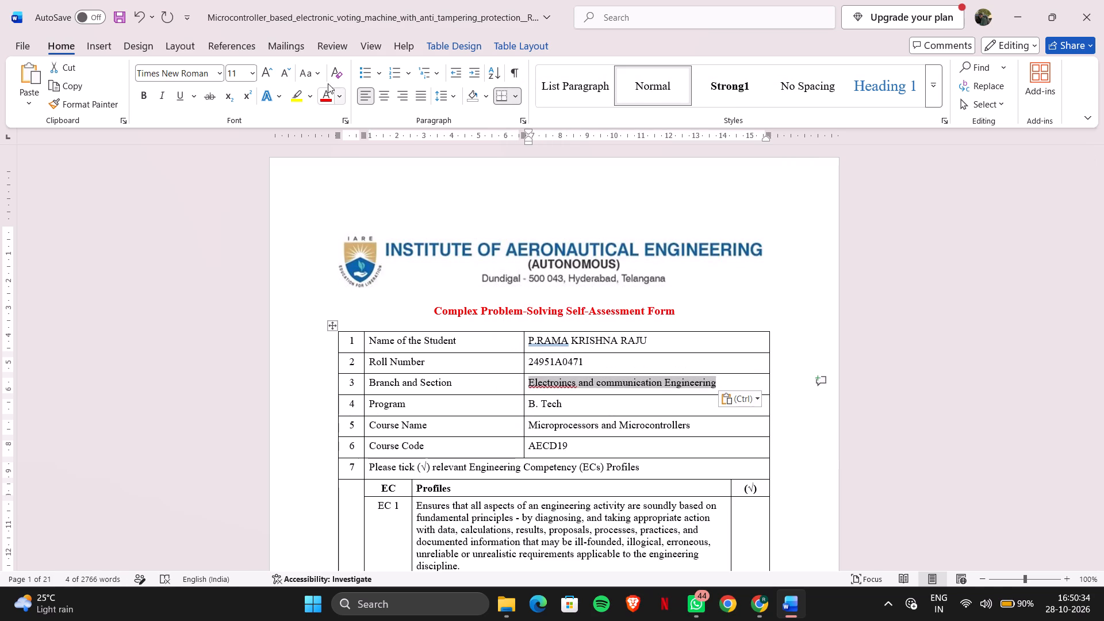
drag(316, 68, 358, 131)
click(358, 131)
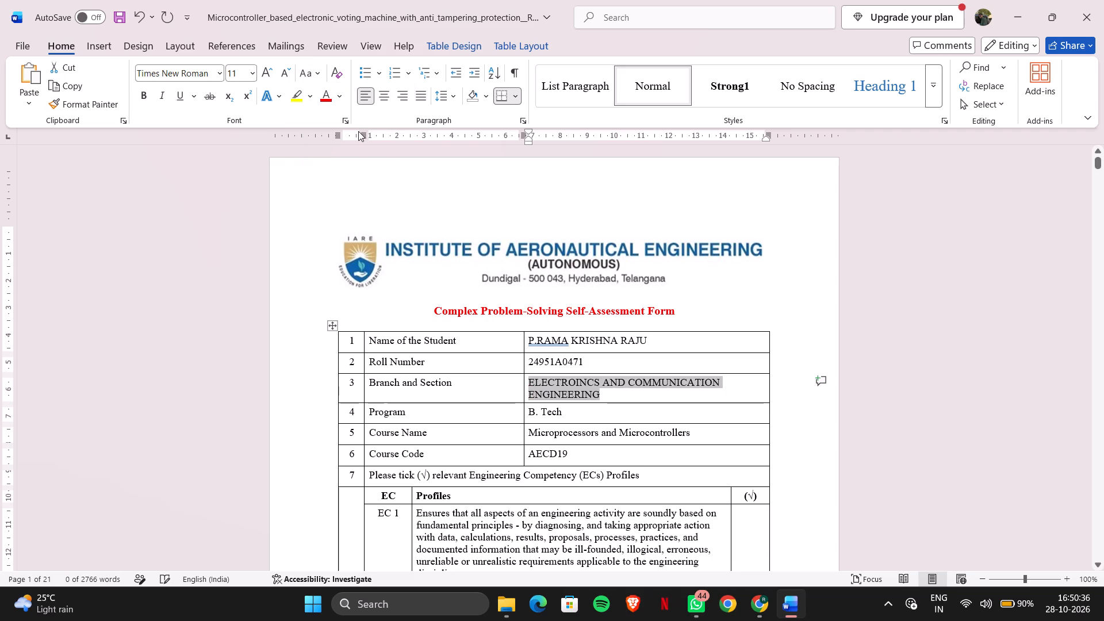
click(606, 389)
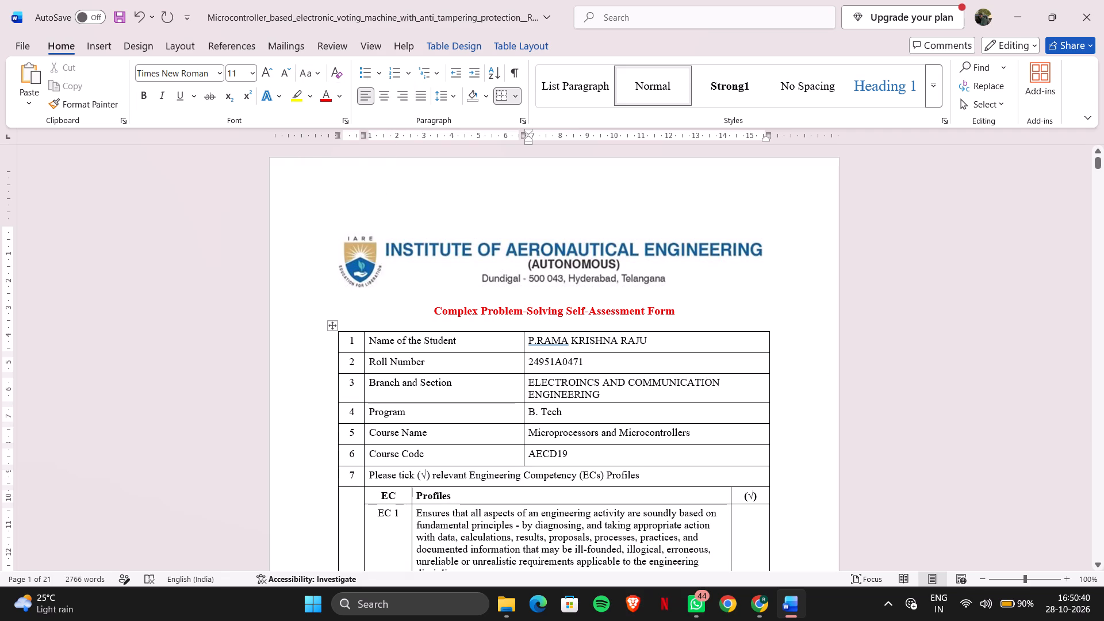
Reduce the font size of the Branch and Section entry to 10, trying 9 along the way.
drag(600, 390, 542, 382)
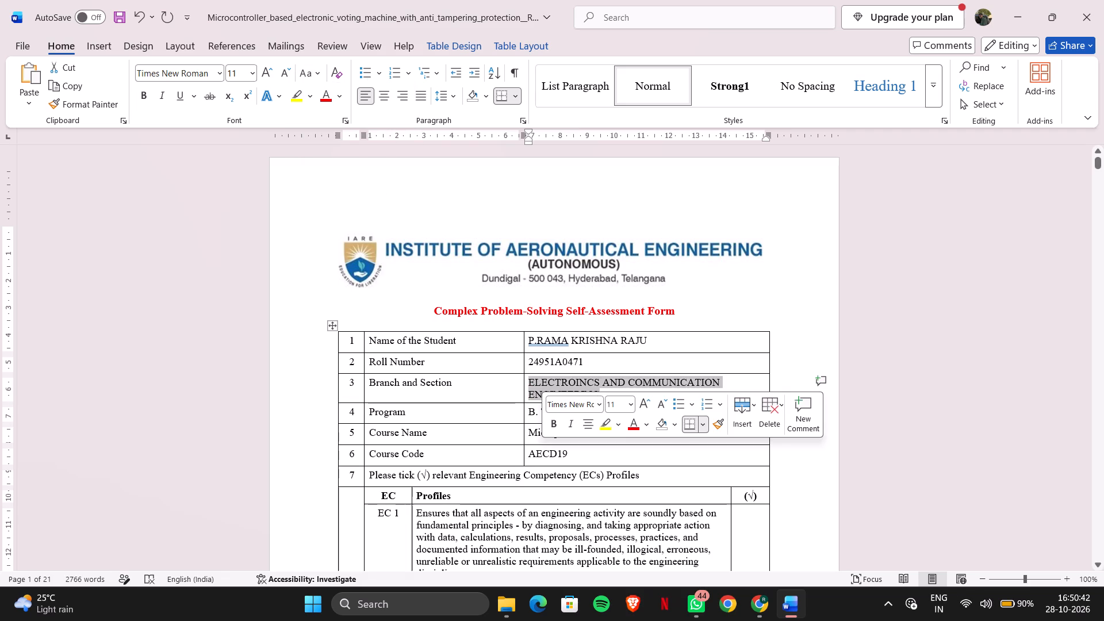
click(281, 77)
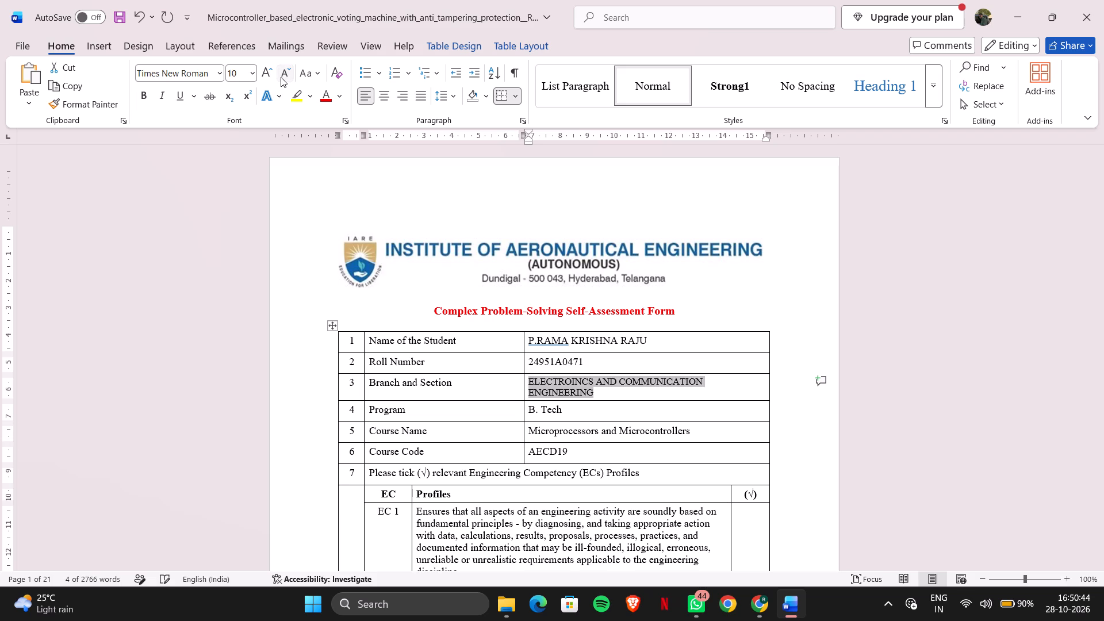
click(281, 77)
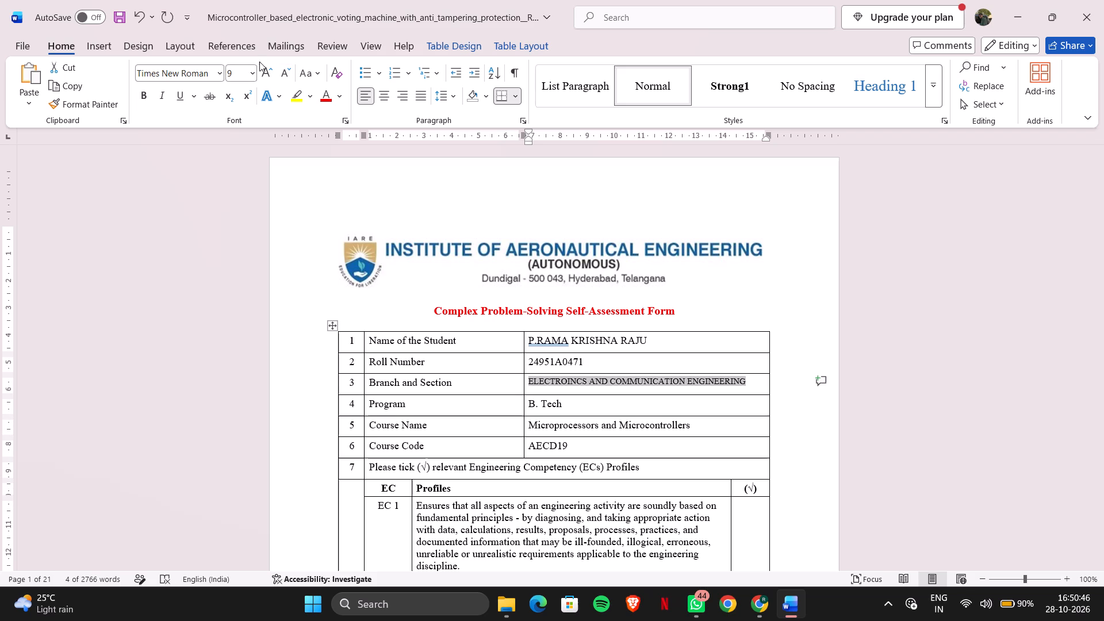
click(271, 73)
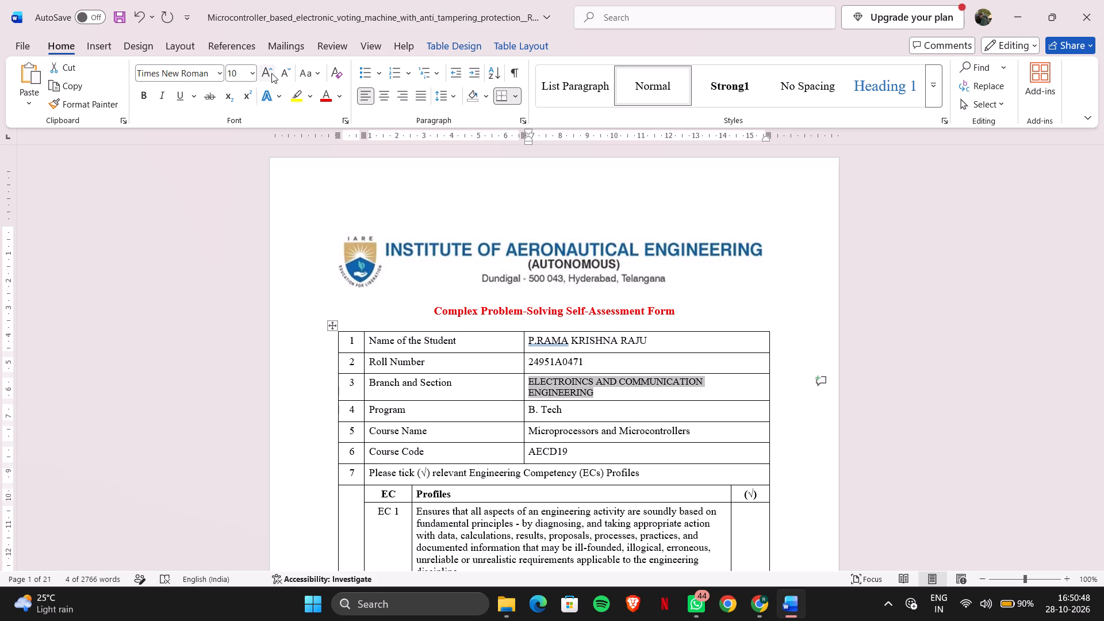
click(750, 396)
Copy the uppercase branch text "ELECTROINCS AND COMMUNICATION ENGINEERING" from the Self-Assessment Form.
scroll(750, 396, down, 3)
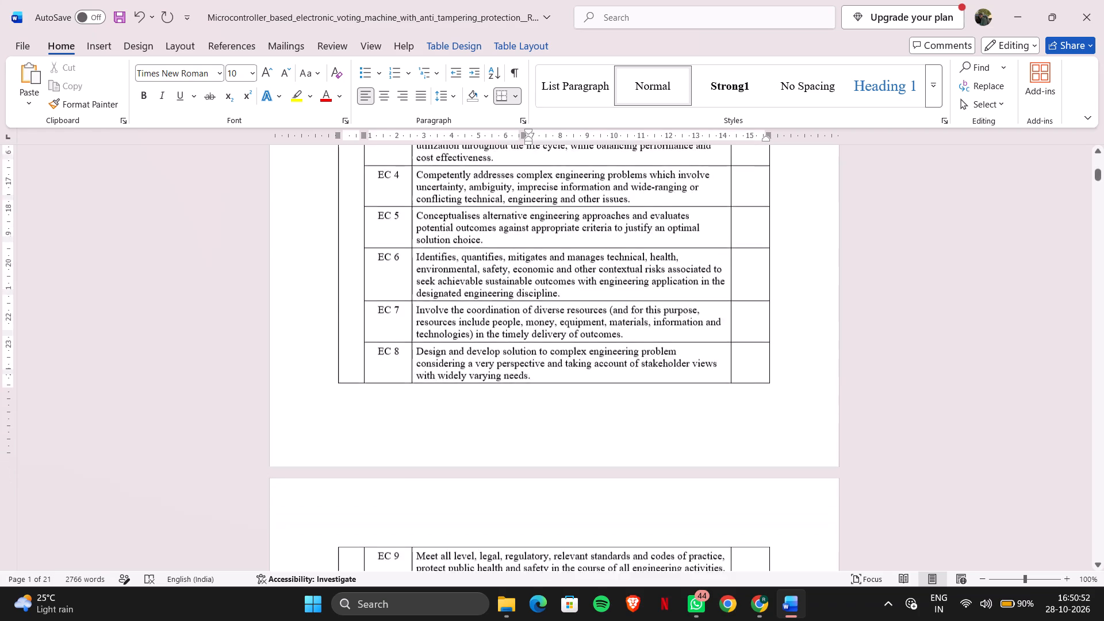
scroll(750, 396, down, 1)
scroll(750, 396, up, 10)
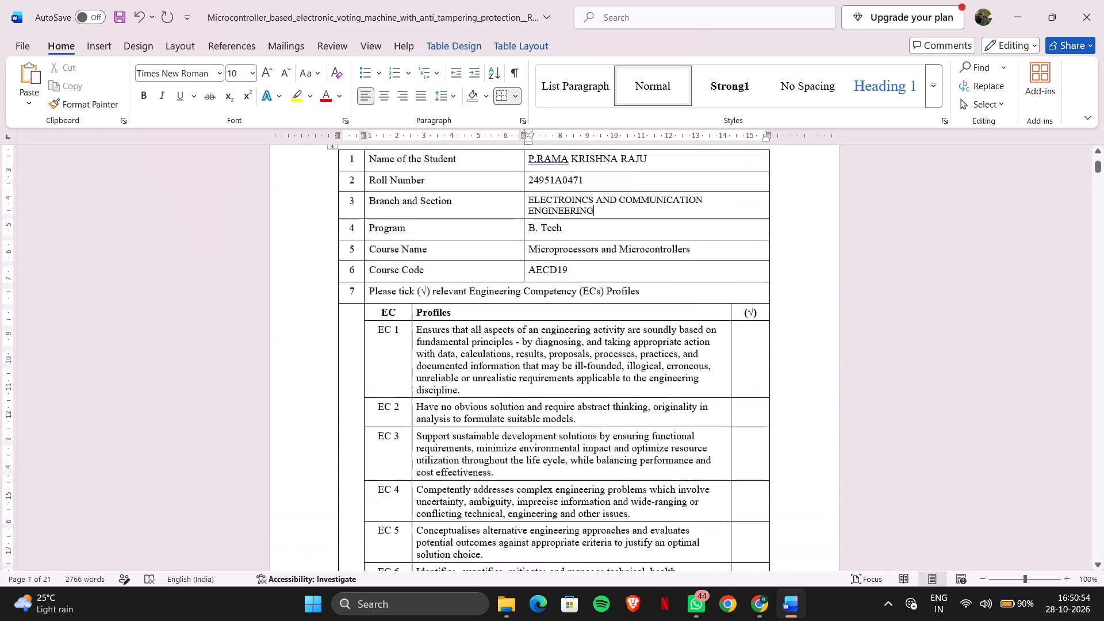
drag(600, 276, 561, 269)
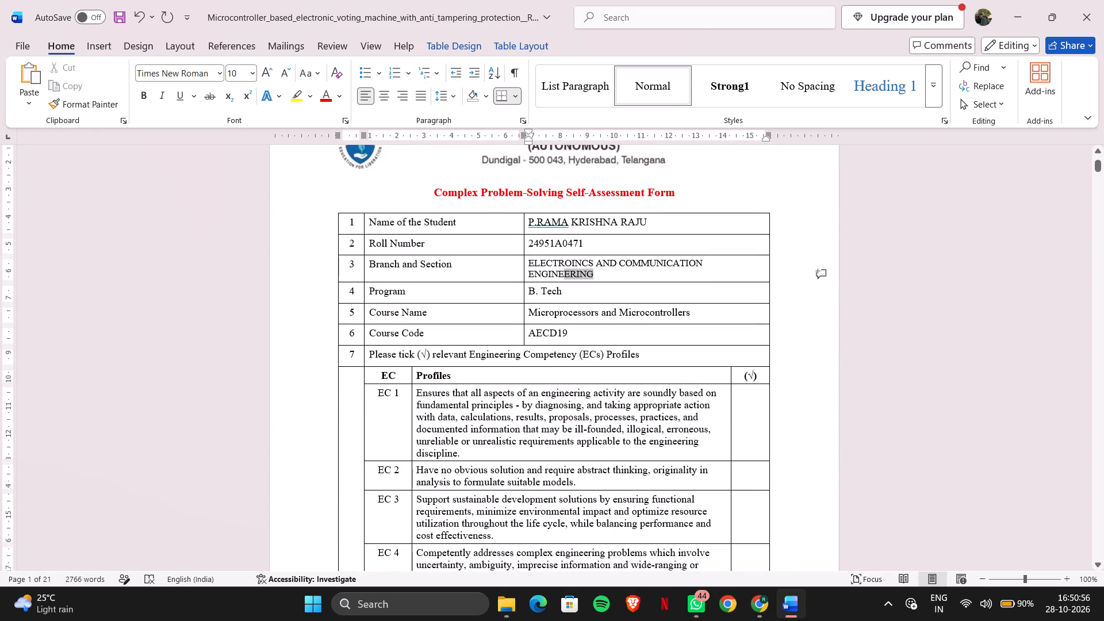
drag(561, 269, 529, 261)
key(ctrl+c)
On the title page, split the line below "BACHELOR OF TECHNOLOGY" so "COMPUTER SCIENCE AND ENGINEERING" starts its own line after "IN".
scroll(529, 261, down, 4)
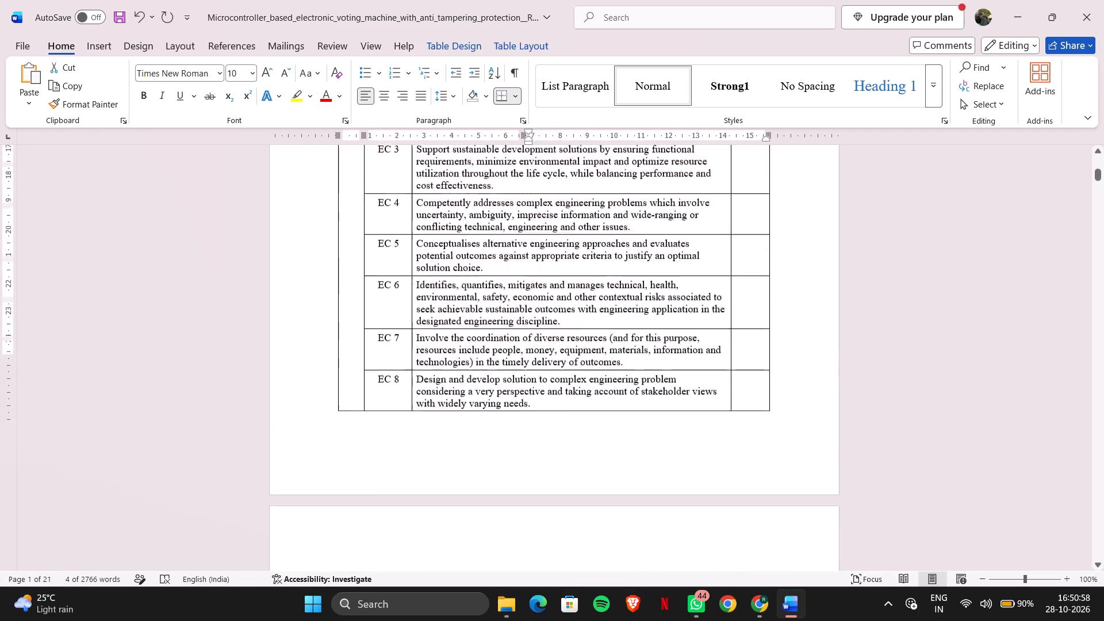
scroll(529, 261, down, 6)
scroll(529, 261, up, 1)
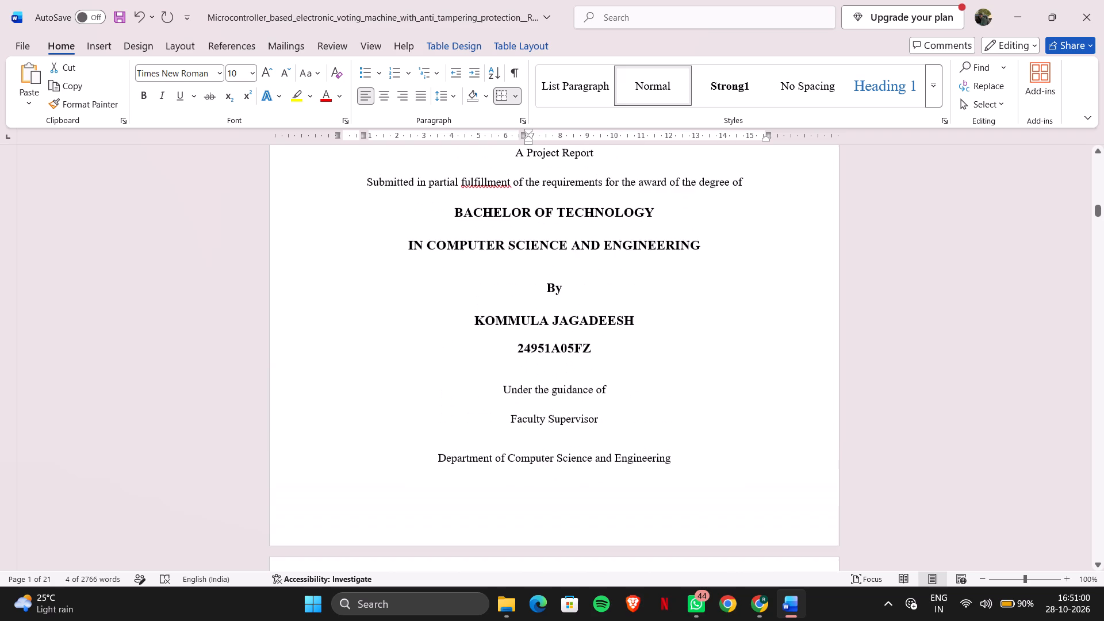
scroll(529, 261, up, 2)
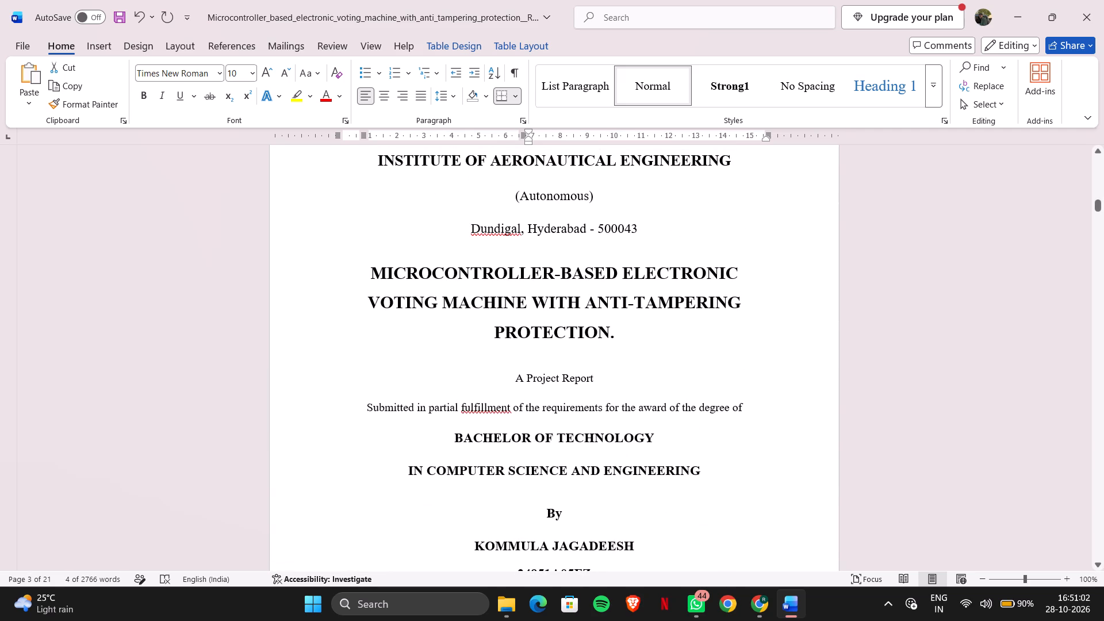
drag(706, 473, 440, 479)
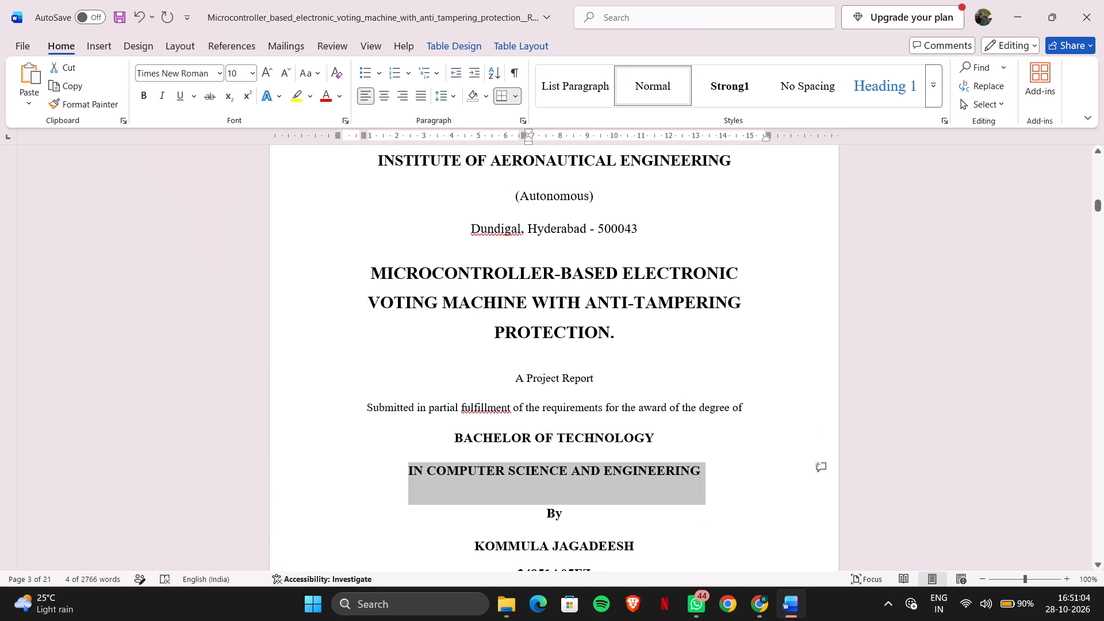
drag(440, 479, 636, 480)
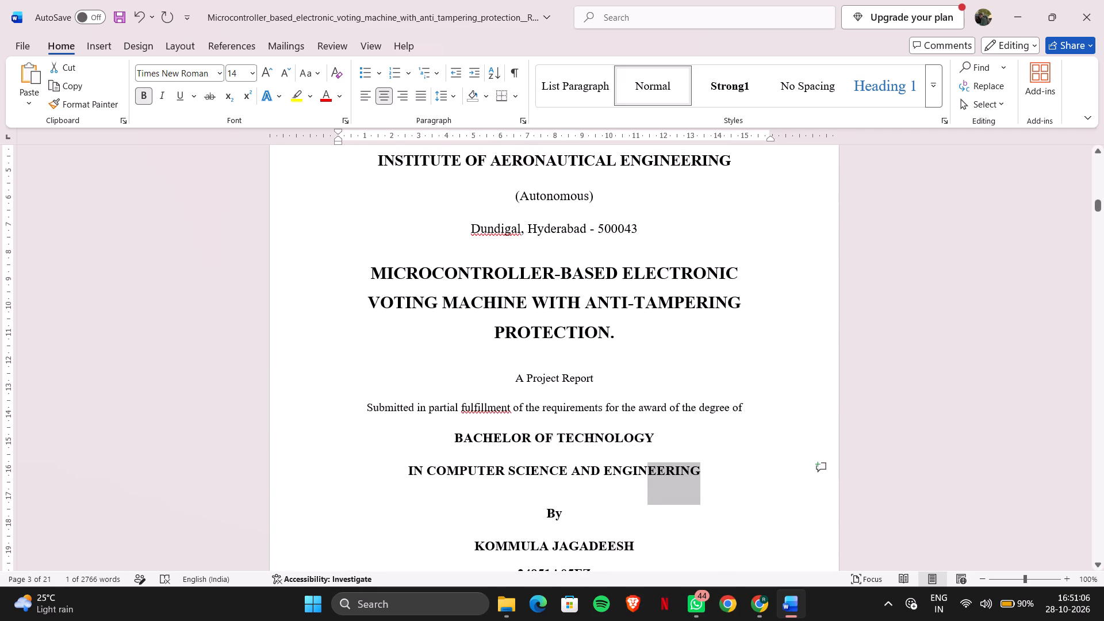
drag(423, 470, 666, 476)
click(734, 478)
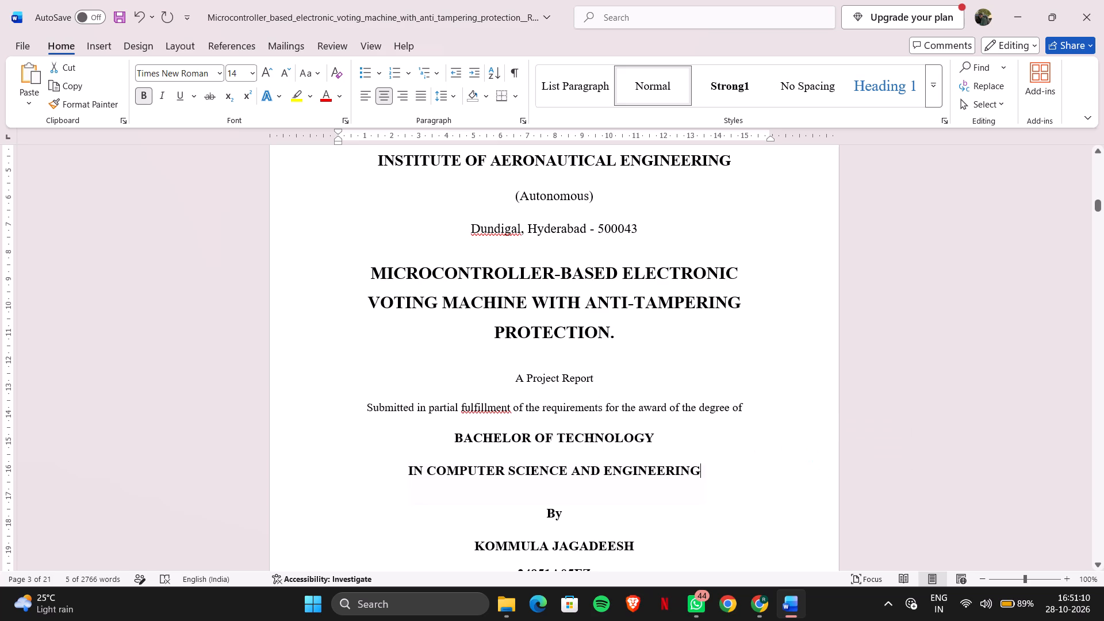
drag(717, 473, 450, 478)
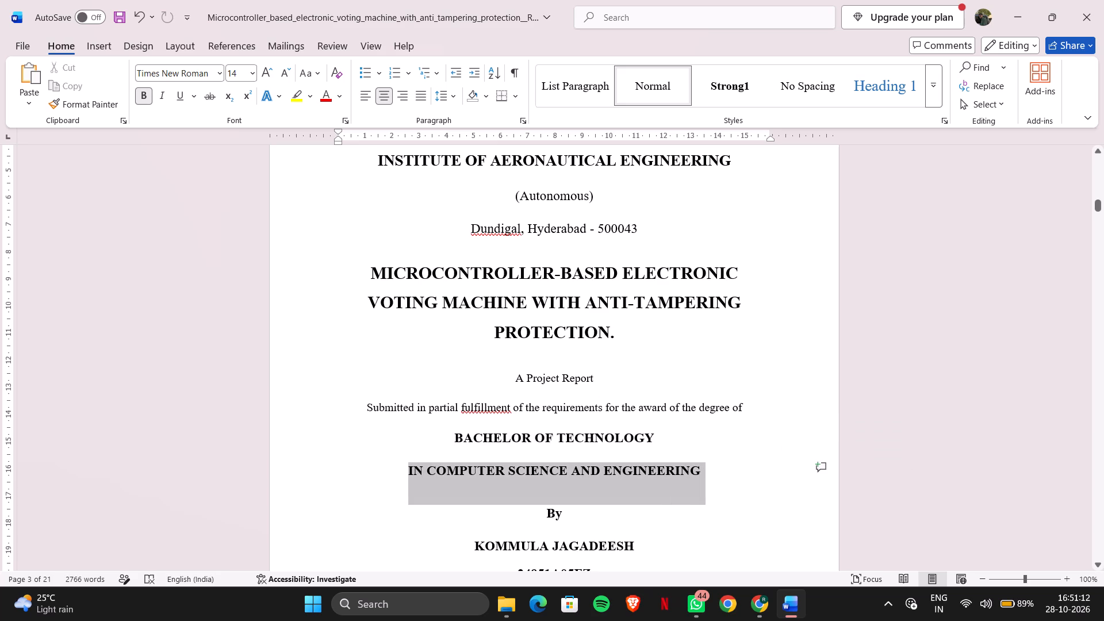
drag(450, 478, 438, 476)
click(438, 476)
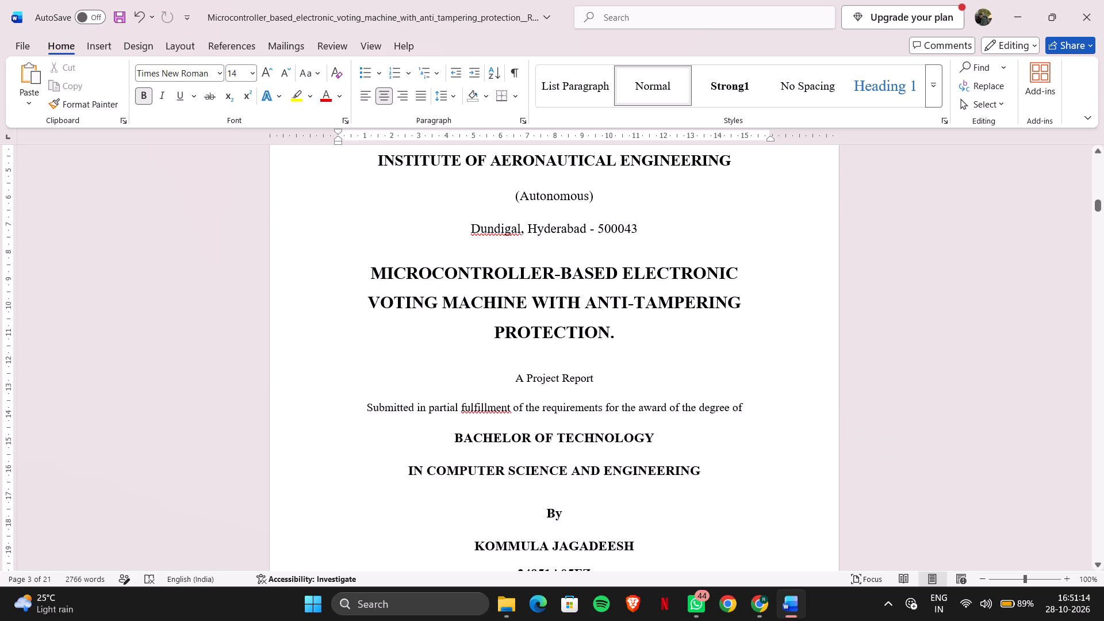
click(429, 471)
key(Return)
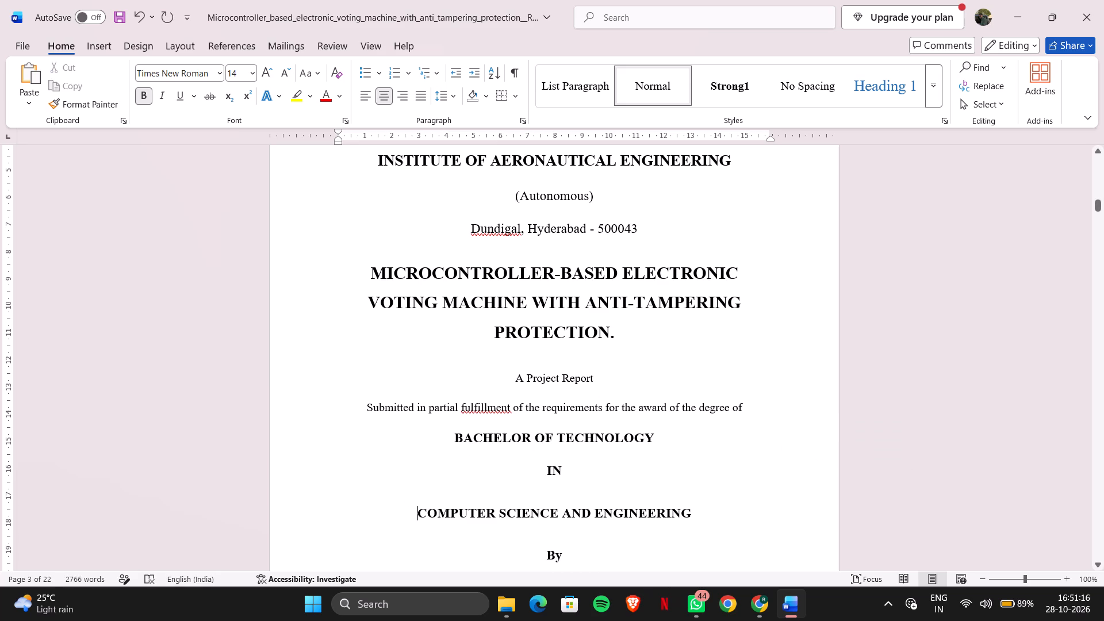
On the title page, replace "COMPUTER SCIENCE AND ENGINEERING" with the copied "ELECTROINCS AND COMMUNICATION ENGINEERING", matching the surrounding bold formatting.
drag(706, 513, 506, 509)
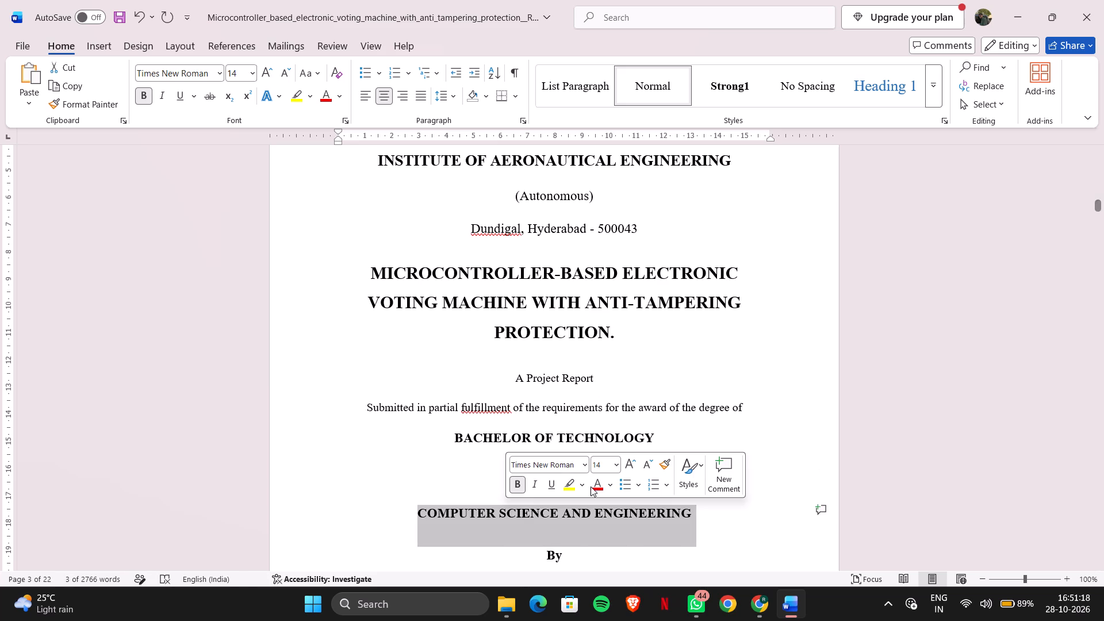
key(super+v)
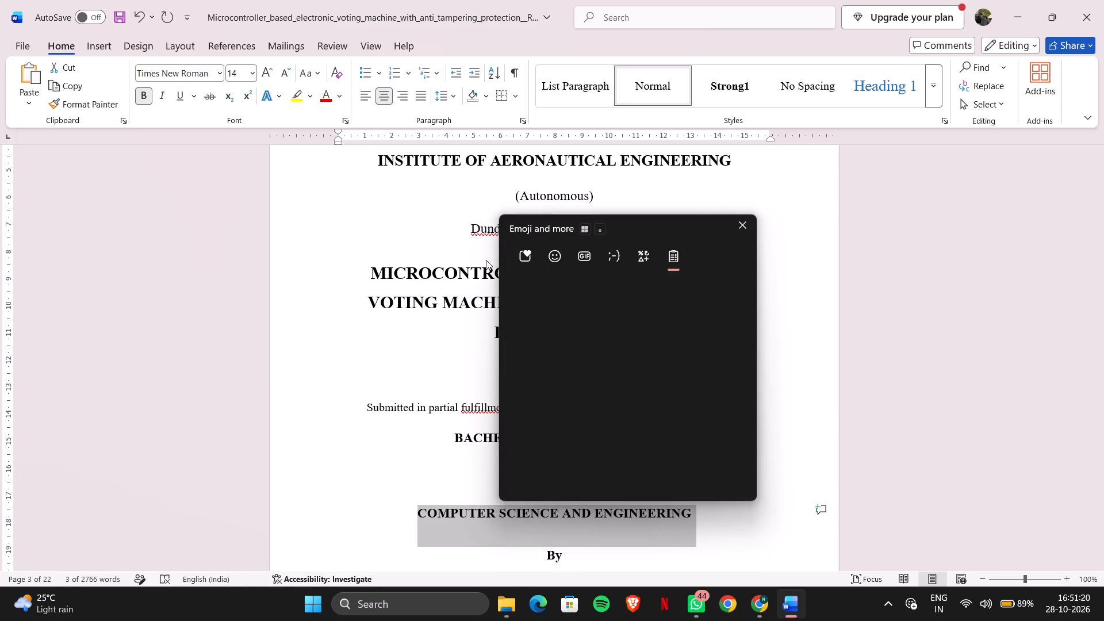
click(595, 355)
key(ctrl+v)
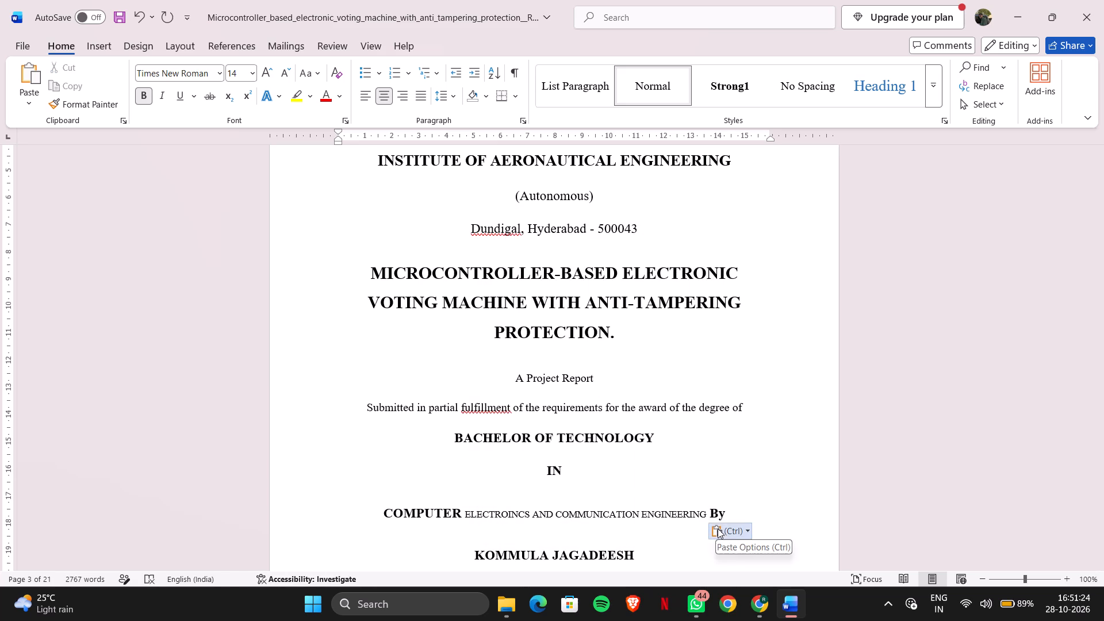
click(720, 529)
click(788, 494)
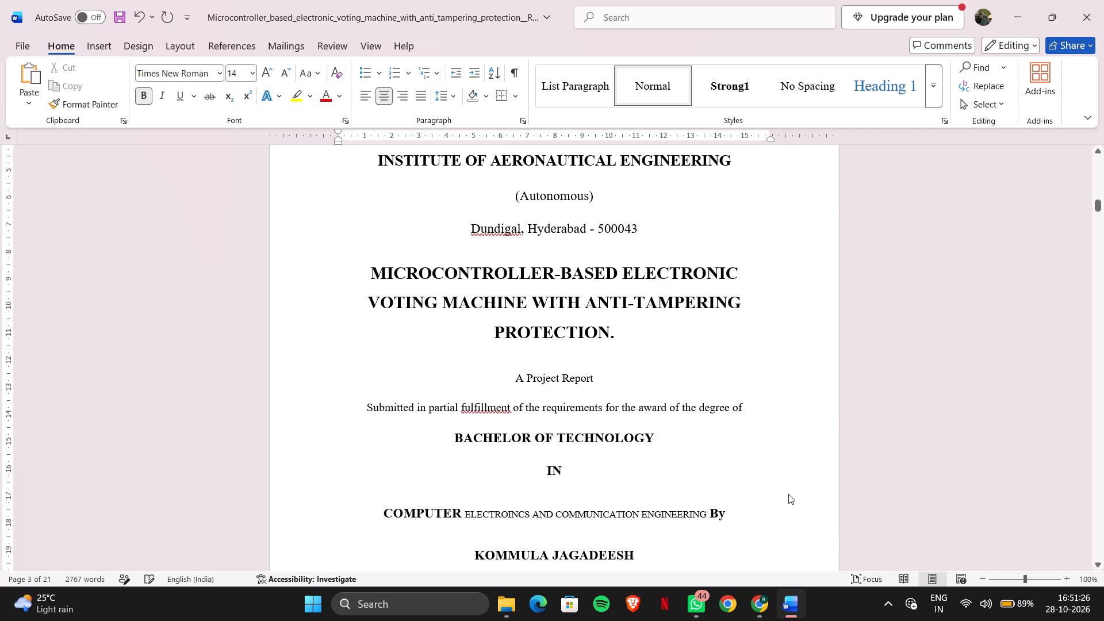
click(461, 509)
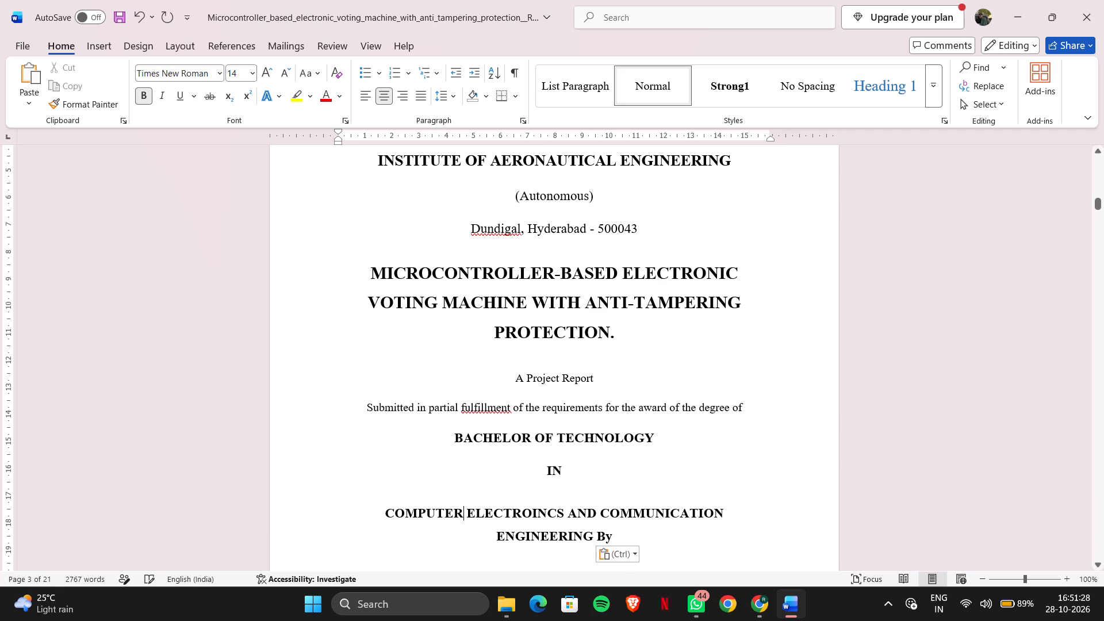
key(BackSpace)
key(BackSpace)
key(BackSpace)
key(BackSpace)
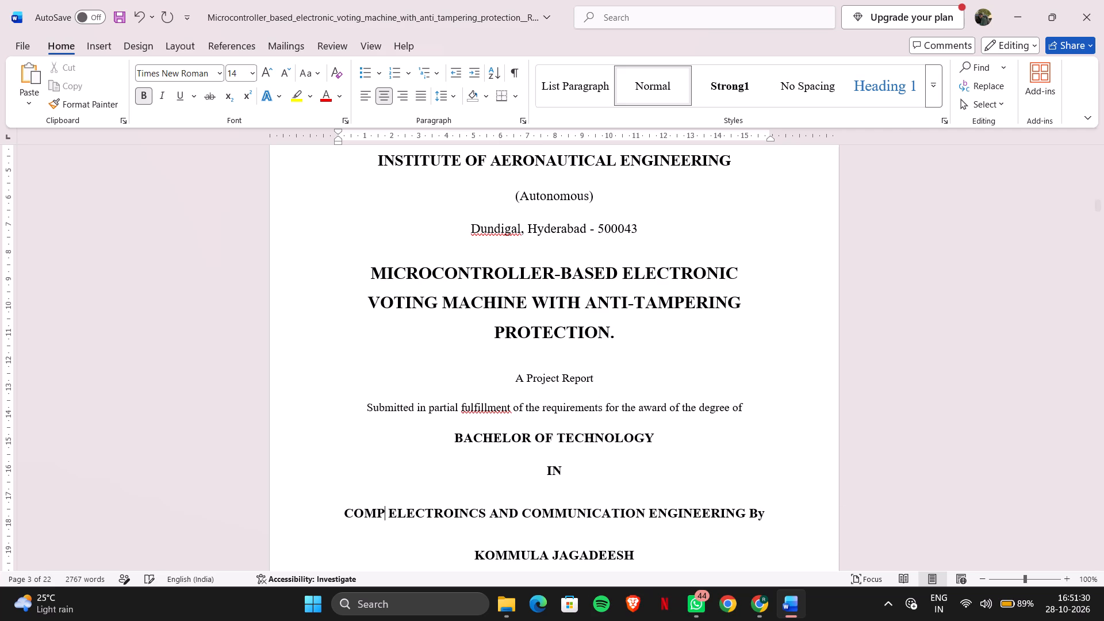
key(BackSpace)
key(BackSpace)
key(BackSpace)
key(BackSpace)
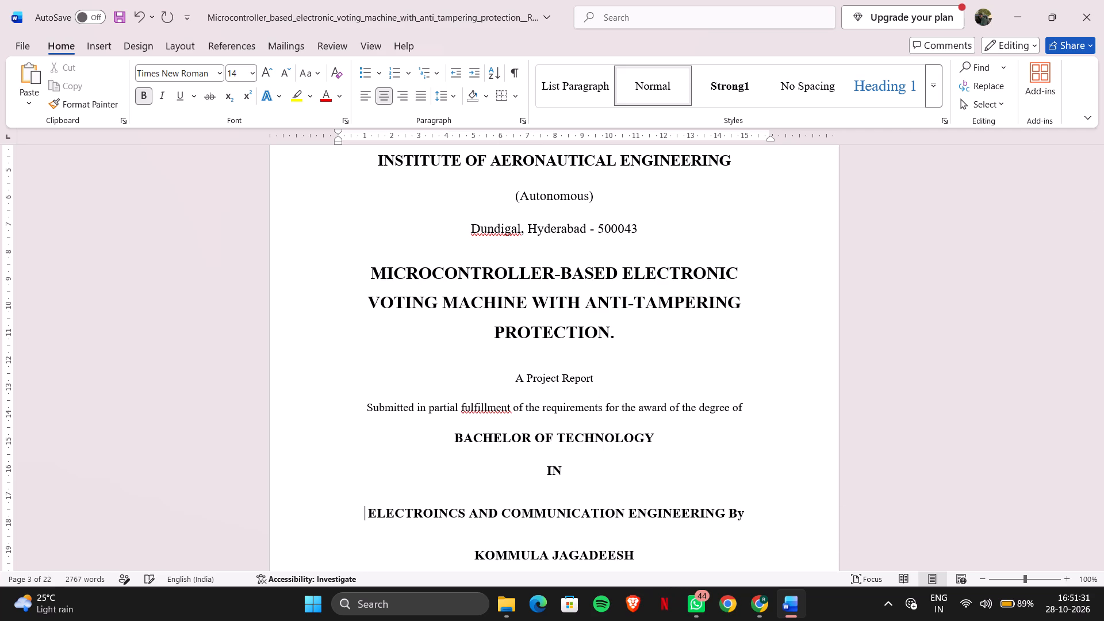
Put "By" on its own line below the new branch name.
click(725, 509)
key(Return)
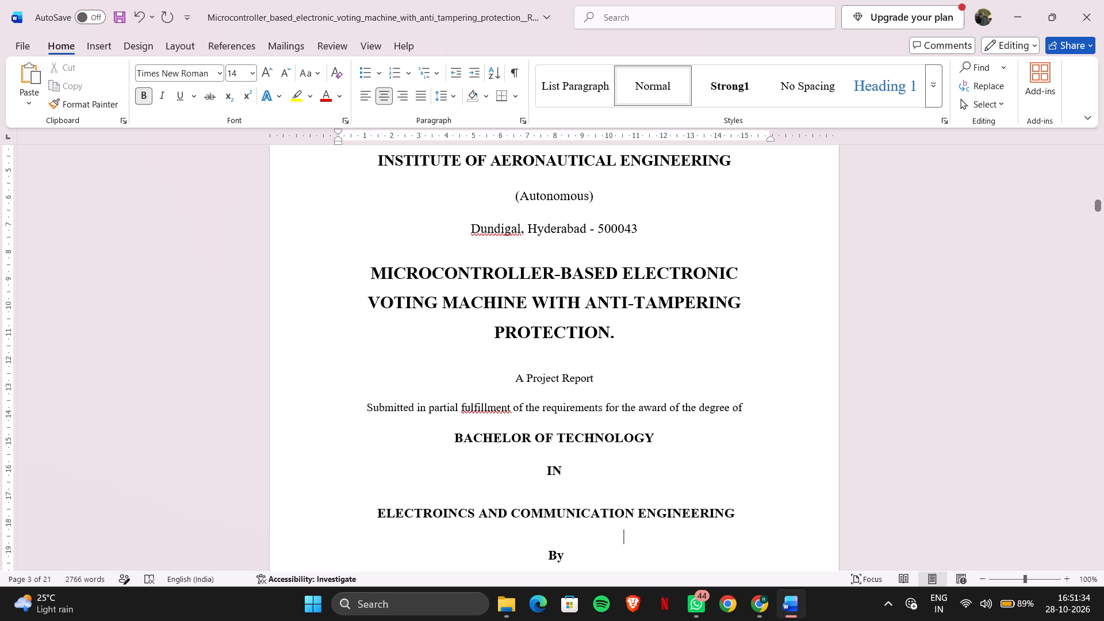
Replace the old student's name below "By" with the new student's uppercase name, keeping the roll number on a separate line.
scroll(725, 509, down, 1)
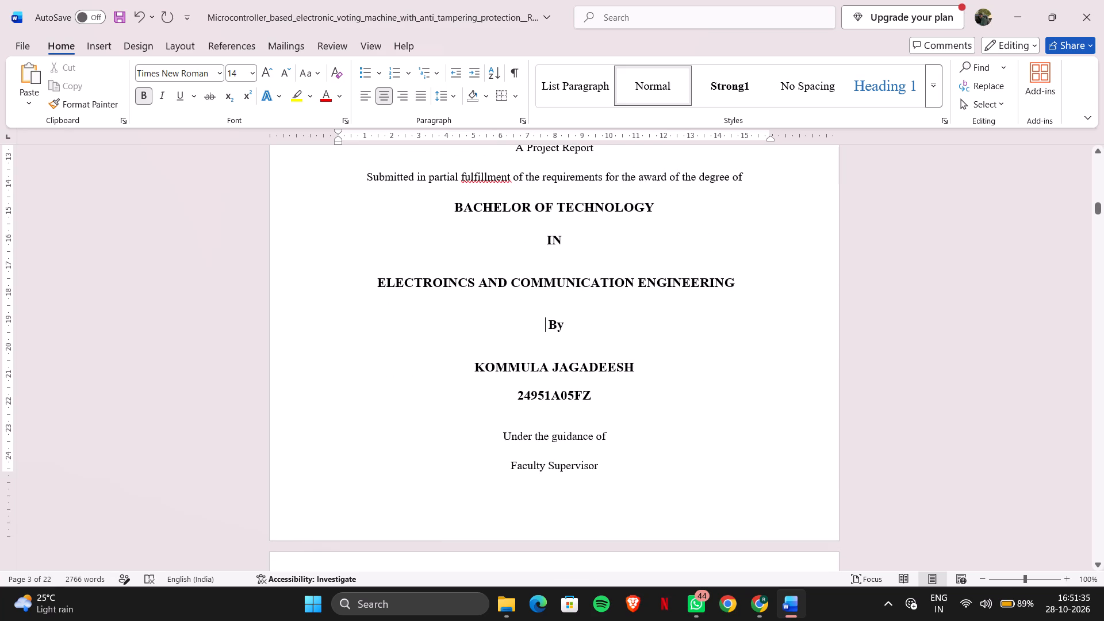
drag(646, 365, 488, 372)
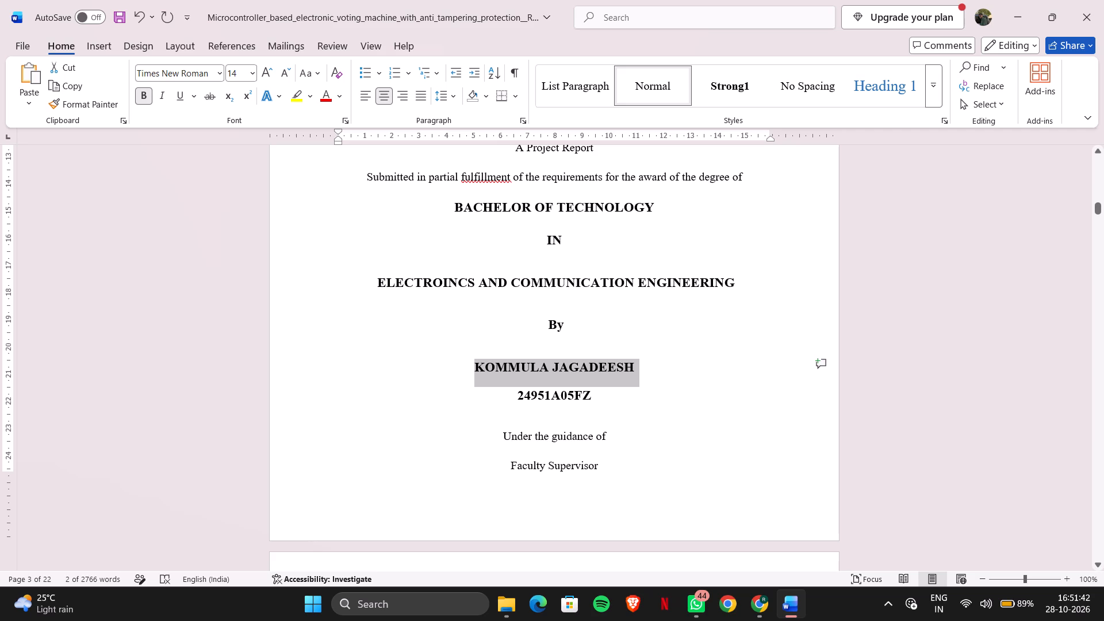
key(super+v)
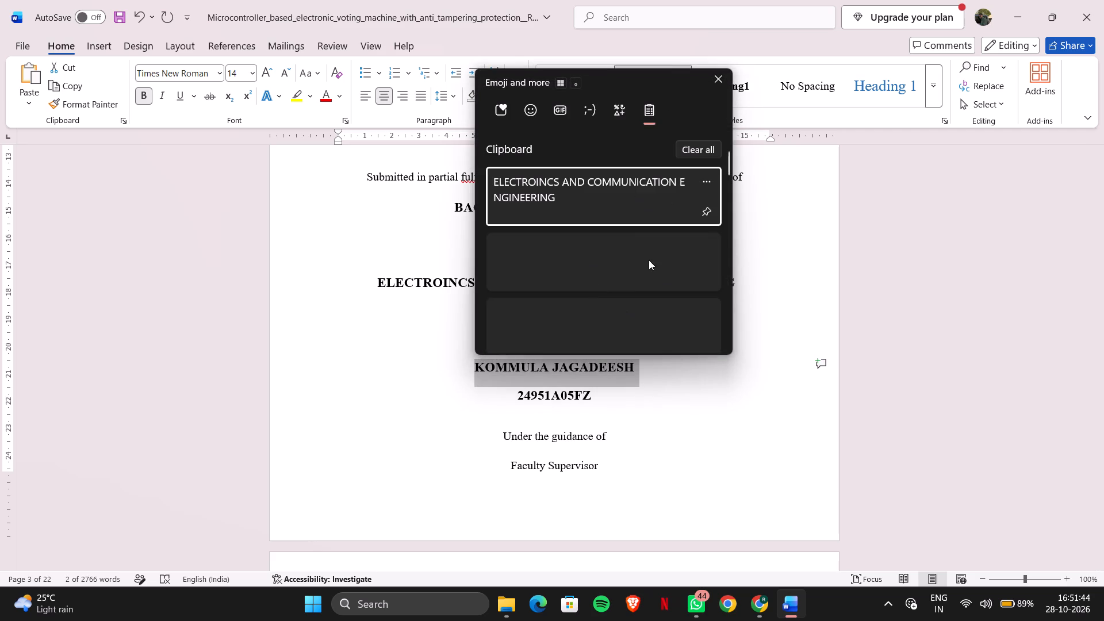
click(610, 263)
key(ctrl+v)
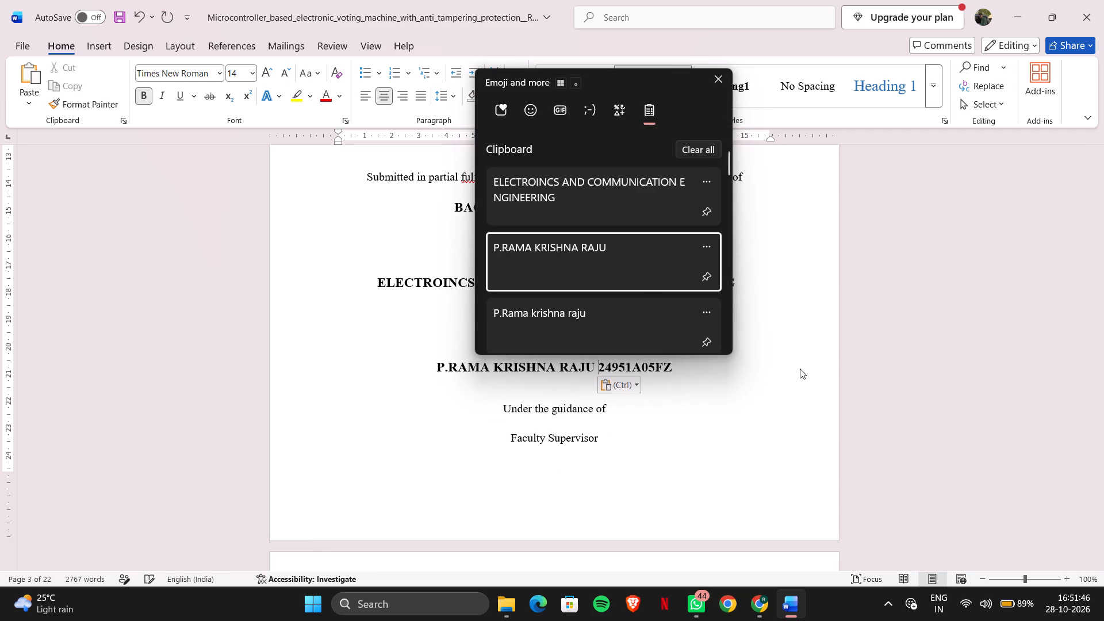
key(Return)
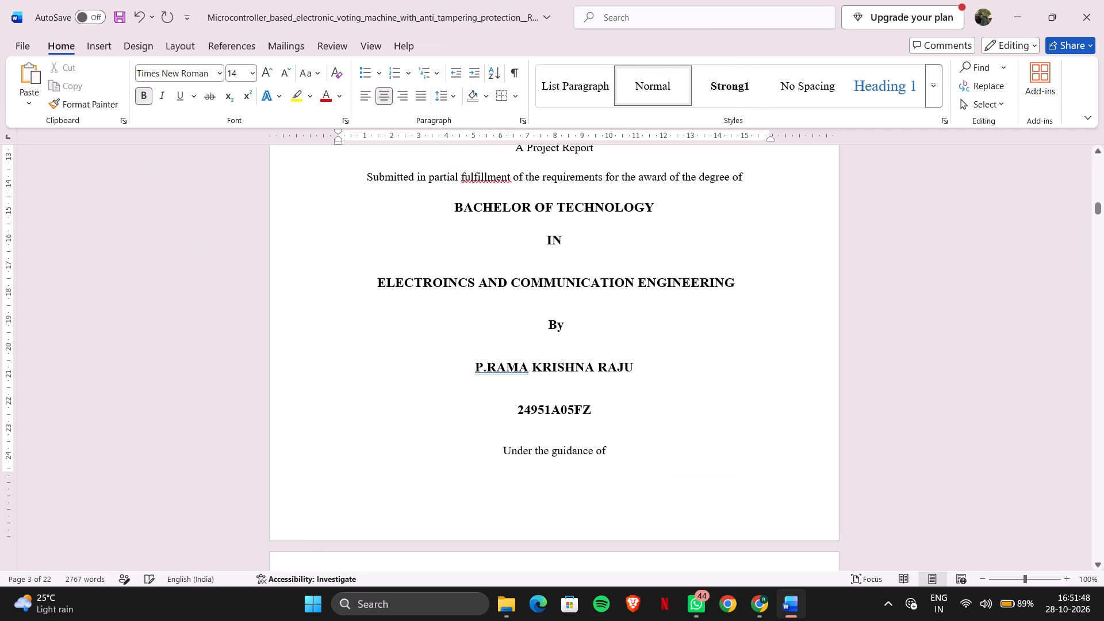
Change the last three characters of the title page's roll number to match the new student's.
click(605, 409)
key(BackSpace)
key(BackSpace)
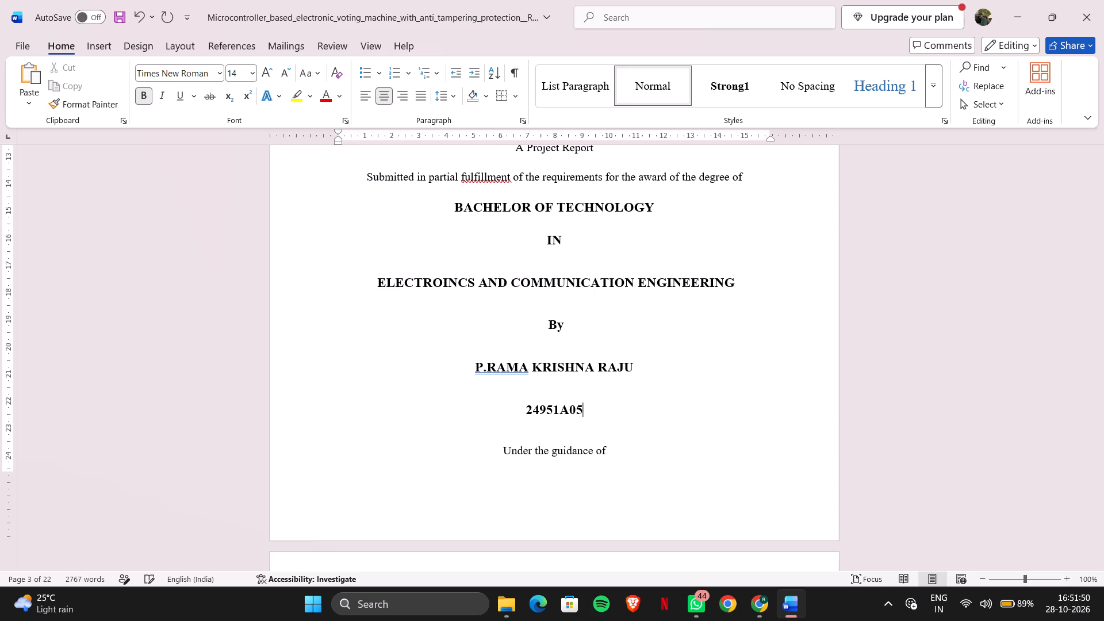
key(BackSpace)
text(471)
Delete the "Under the guidance of", "Faculty Supervisor" and "Department of Computer Science and Engineering" lines below the roll number.
scroll(605, 409, down, 1)
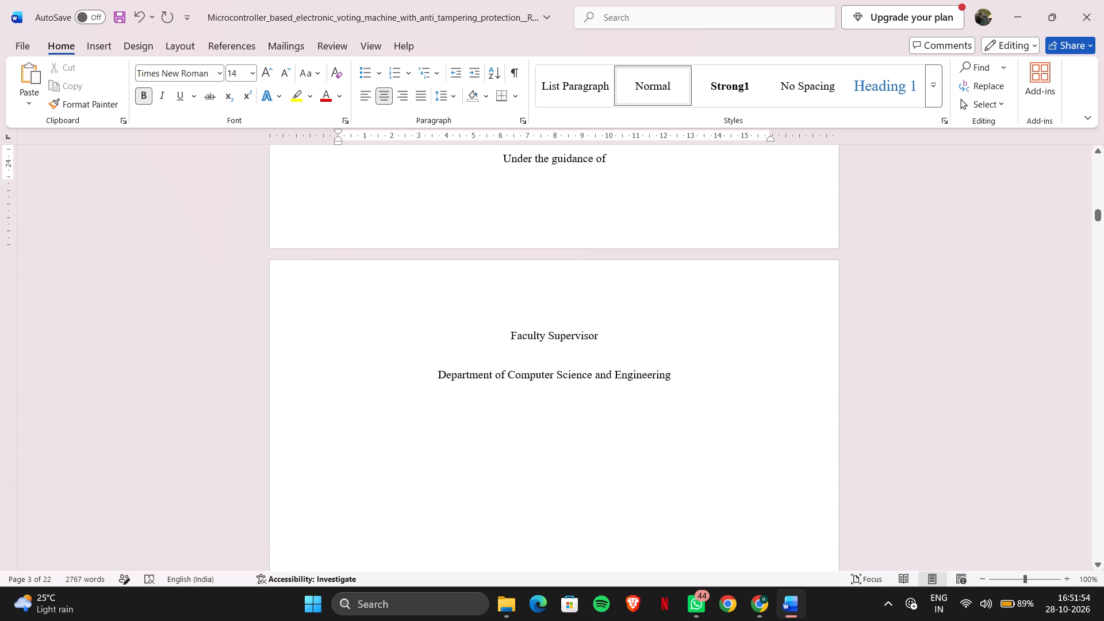
drag(683, 385, 504, 177)
key(BackSpace)
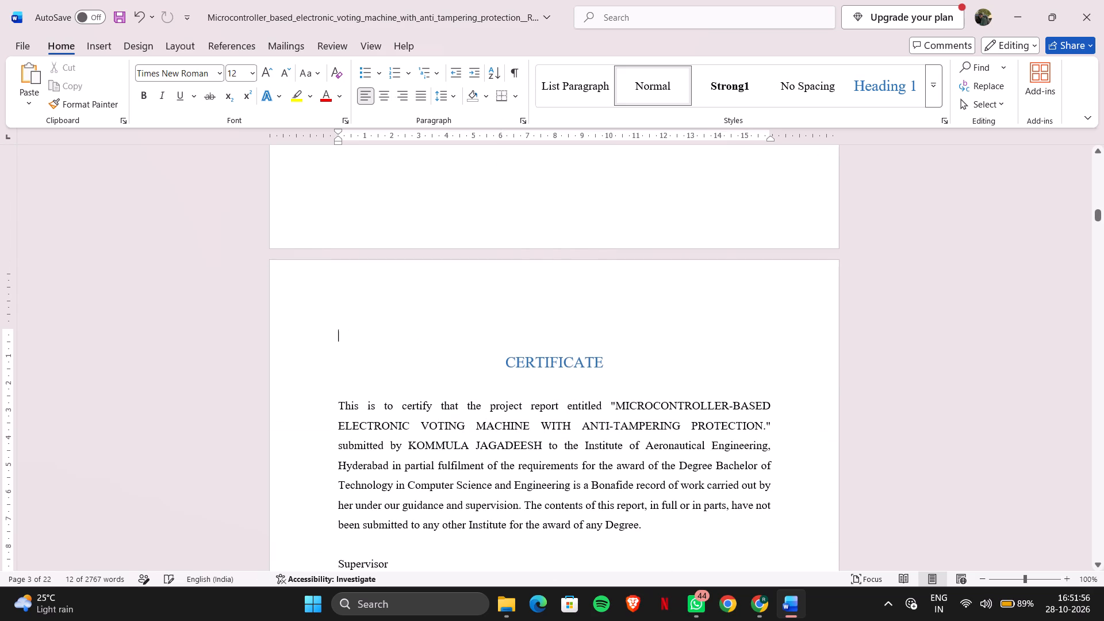
In the Certificate paragraph, replace the old student's name after "submitted by" with the new student's uppercase name.
scroll(504, 177, down, 1)
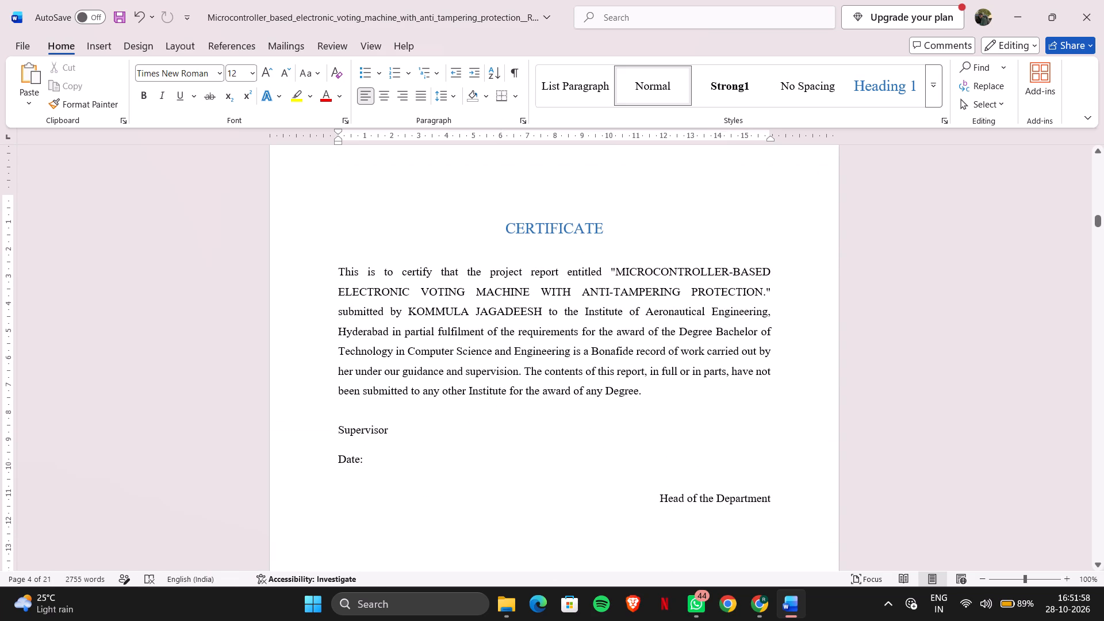
drag(545, 311, 425, 320)
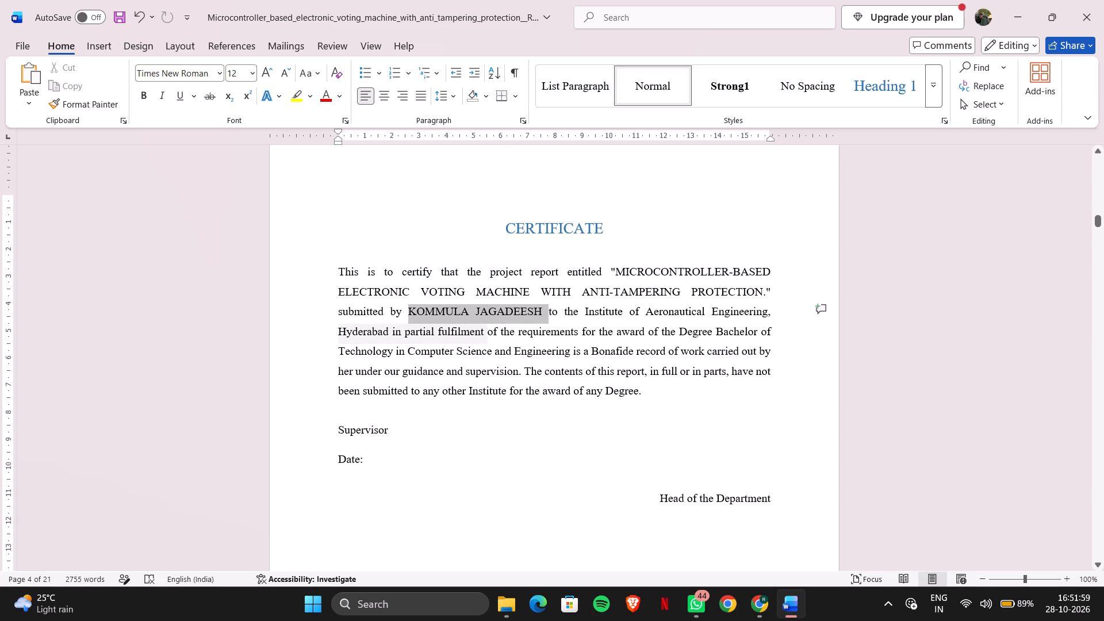
drag(425, 320, 423, 319)
key(super+v)
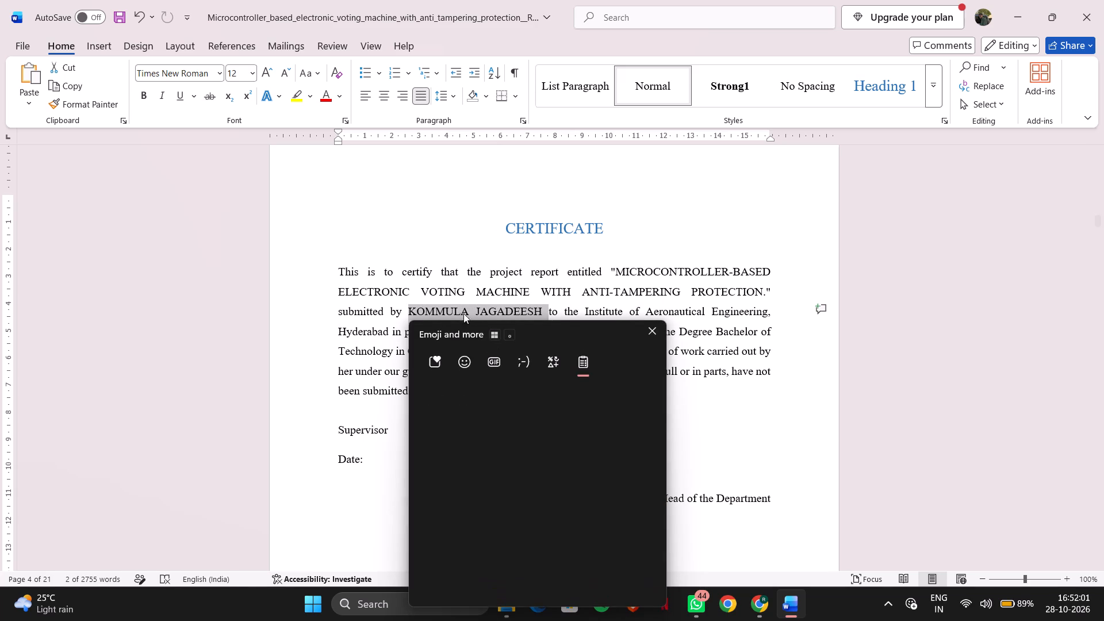
click(509, 509)
key(ctrl+v)
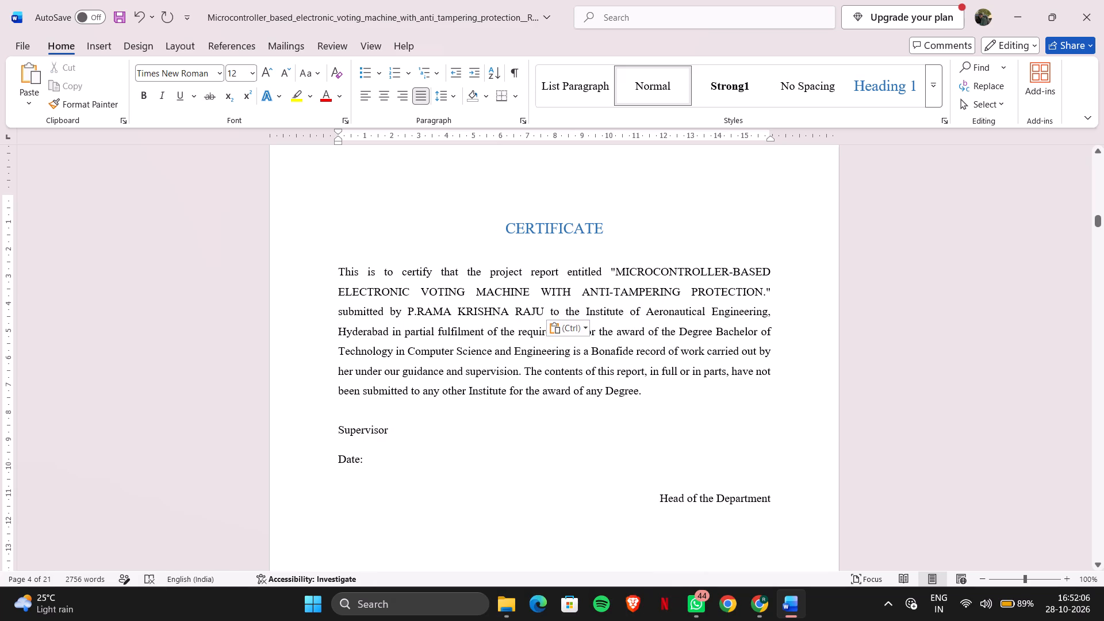
In the Certificate paragraph, replace "Computer Science and Engineering" with "ELECTROINCS AND COMMUNICATION ENGINEERING".
drag(573, 351, 432, 355)
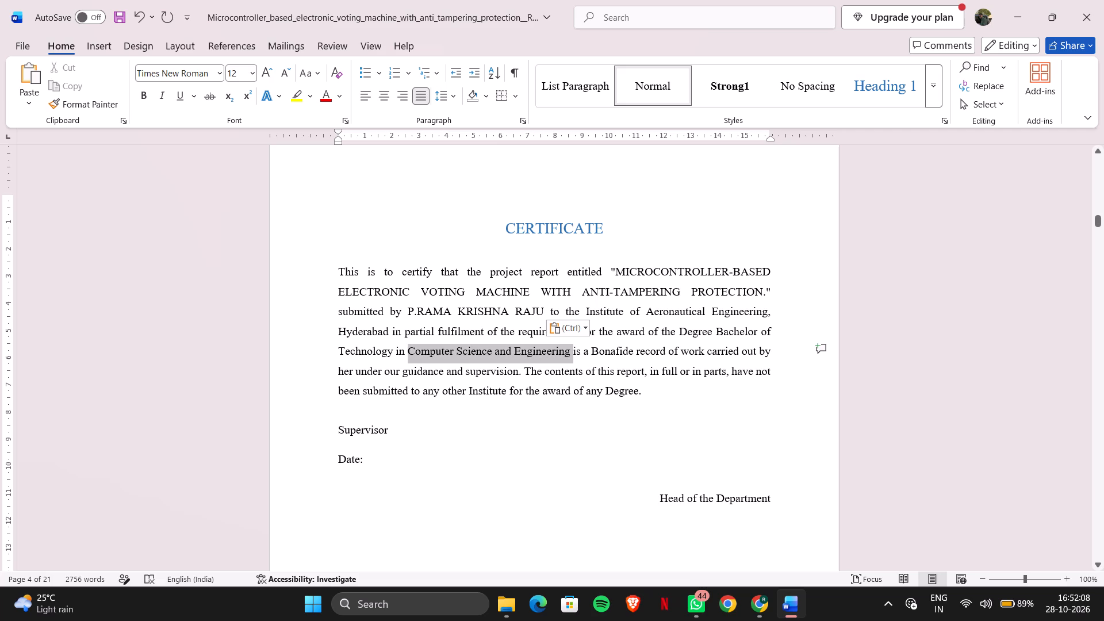
drag(432, 355, 428, 355)
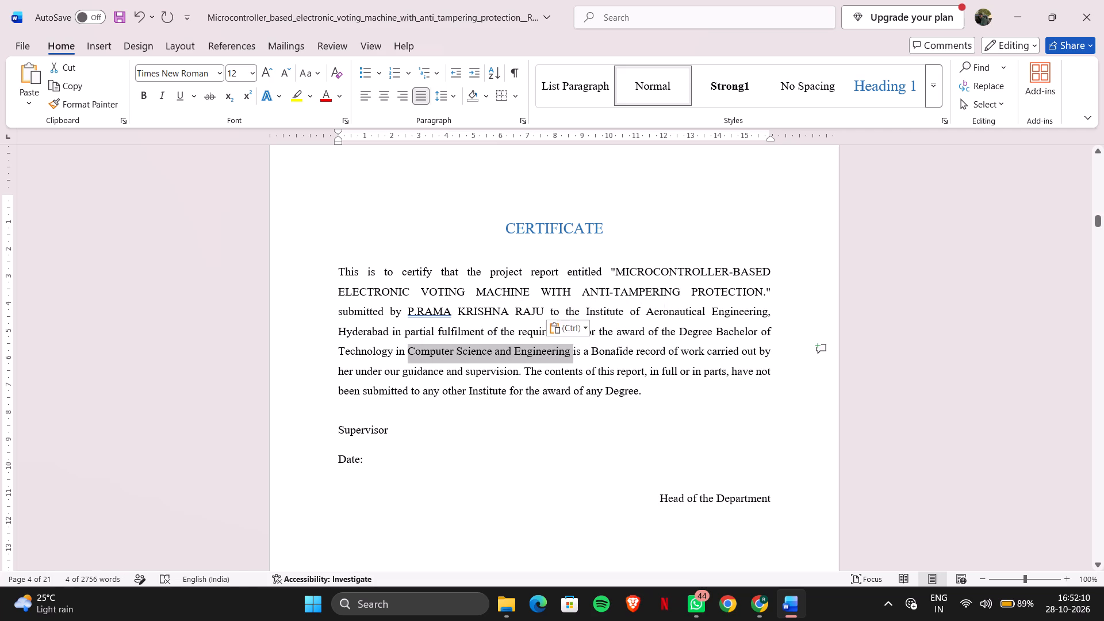
key(super+v)
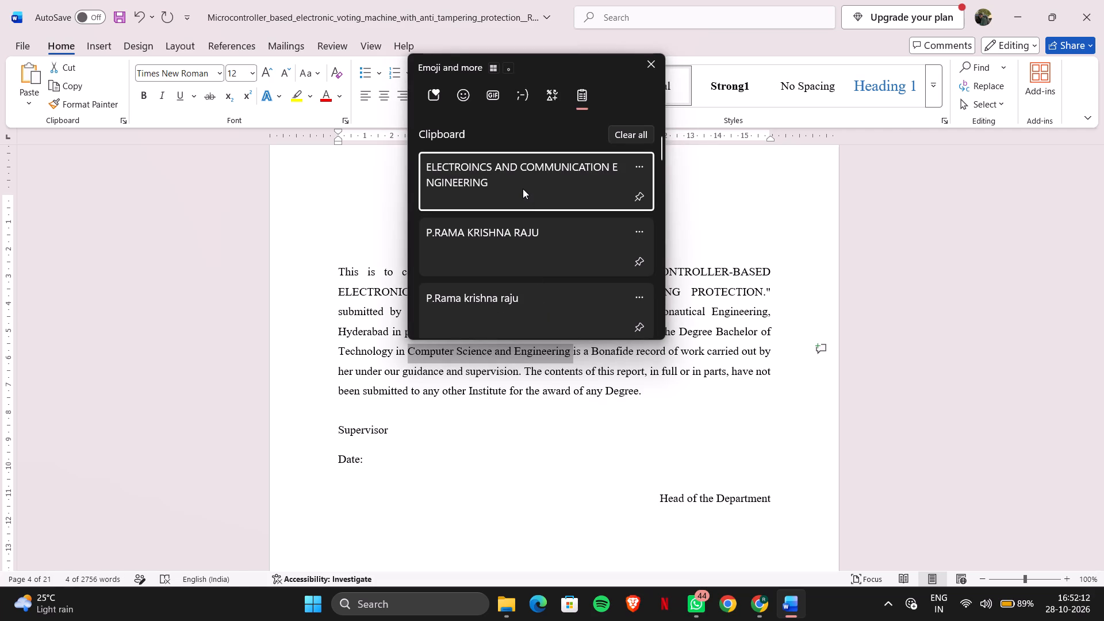
click(523, 189)
key(ctrl+v)
In the Approval Sheet paragraph, replace the old student's name with the new student's uppercase name, removing all leftover fragments of the old one.
scroll(543, 431, down, 1)
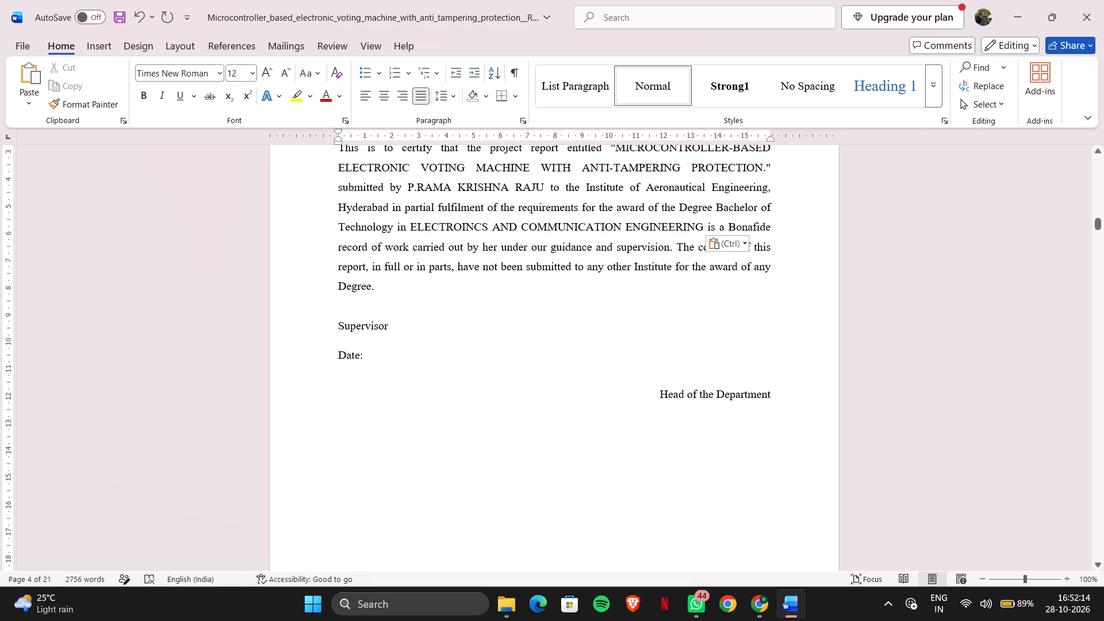
scroll(543, 431, down, 4)
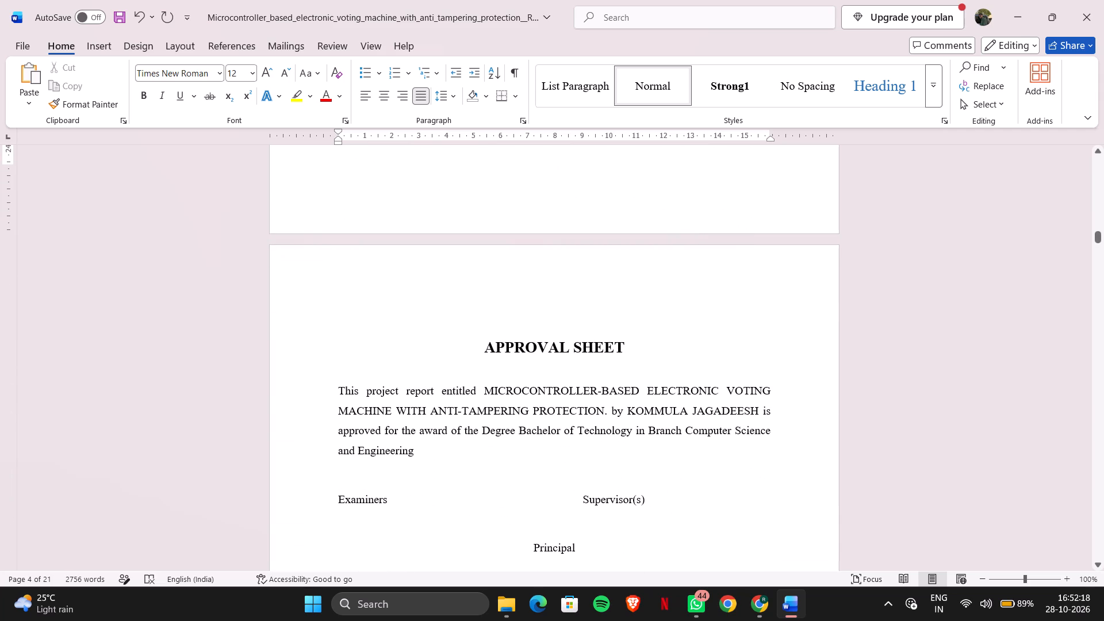
drag(757, 412, 647, 408)
click(647, 408)
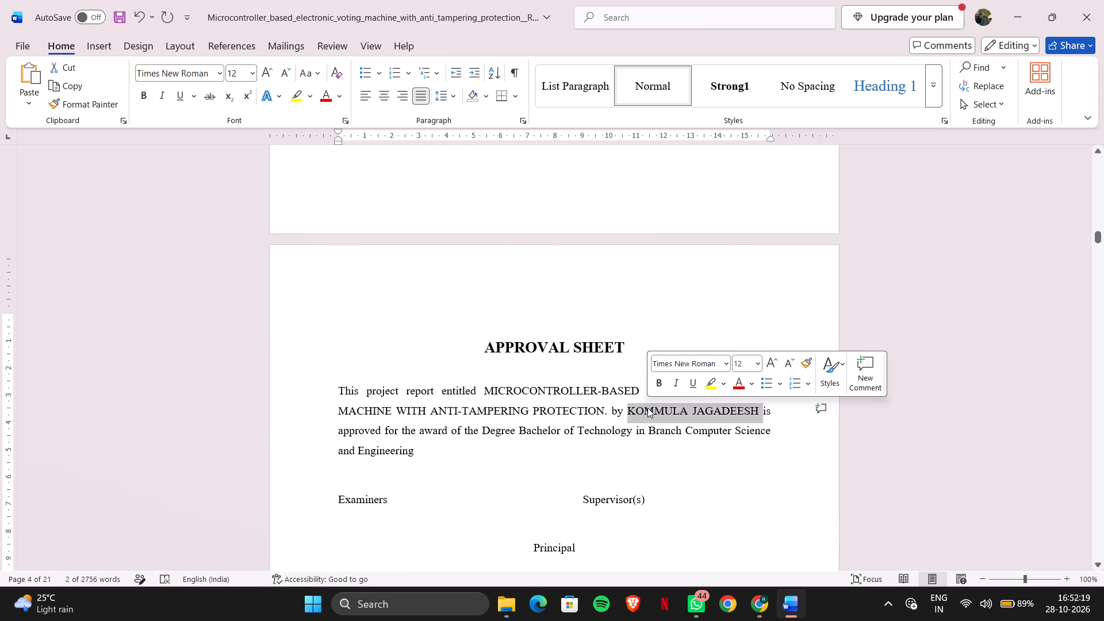
key(super+v)
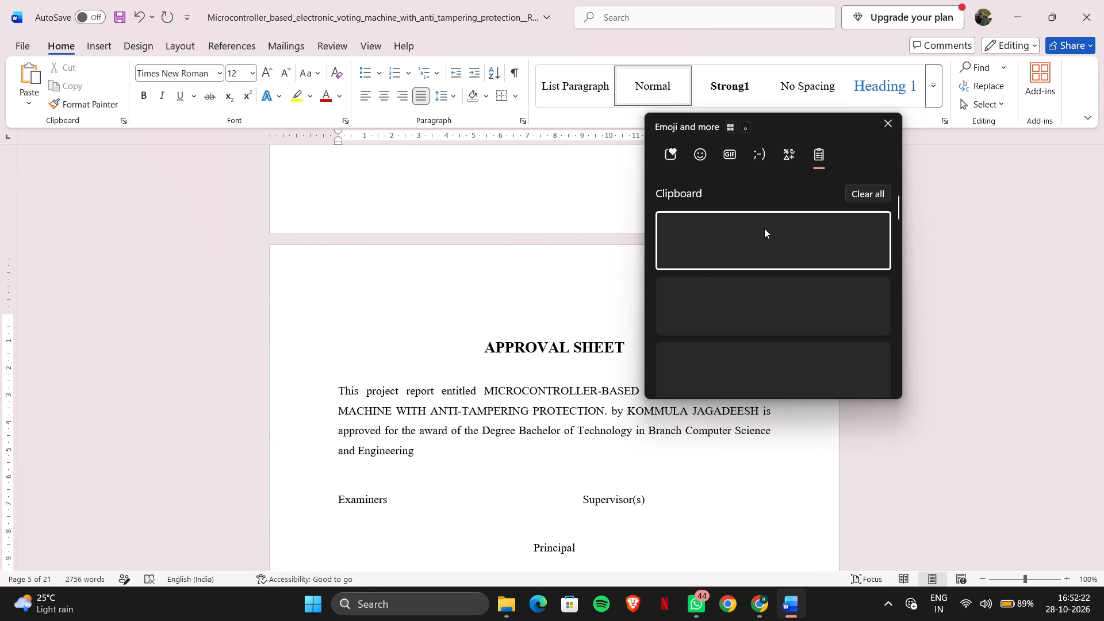
click(701, 304)
key(ctrl+v)
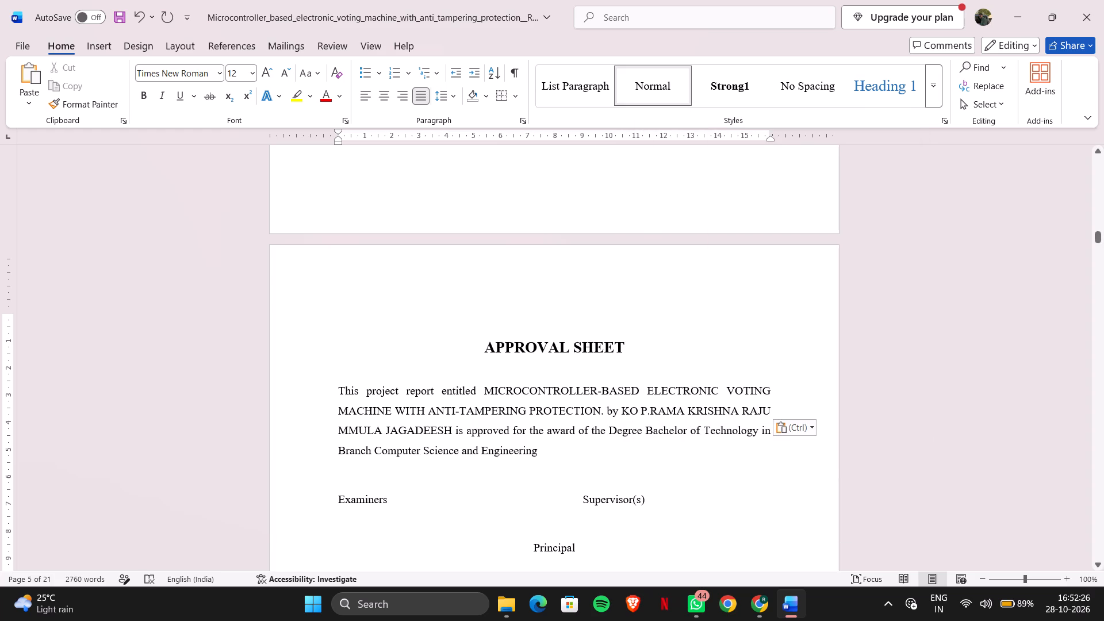
drag(639, 412, 622, 411)
key(BackSpace)
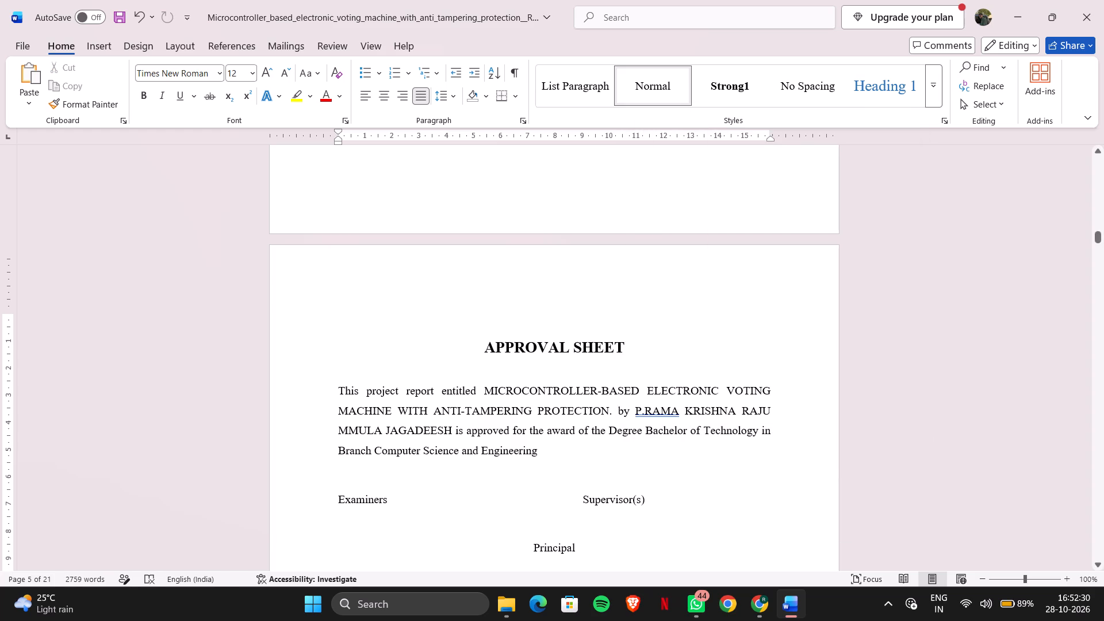
drag(450, 428, 359, 431)
key(BackSpace)
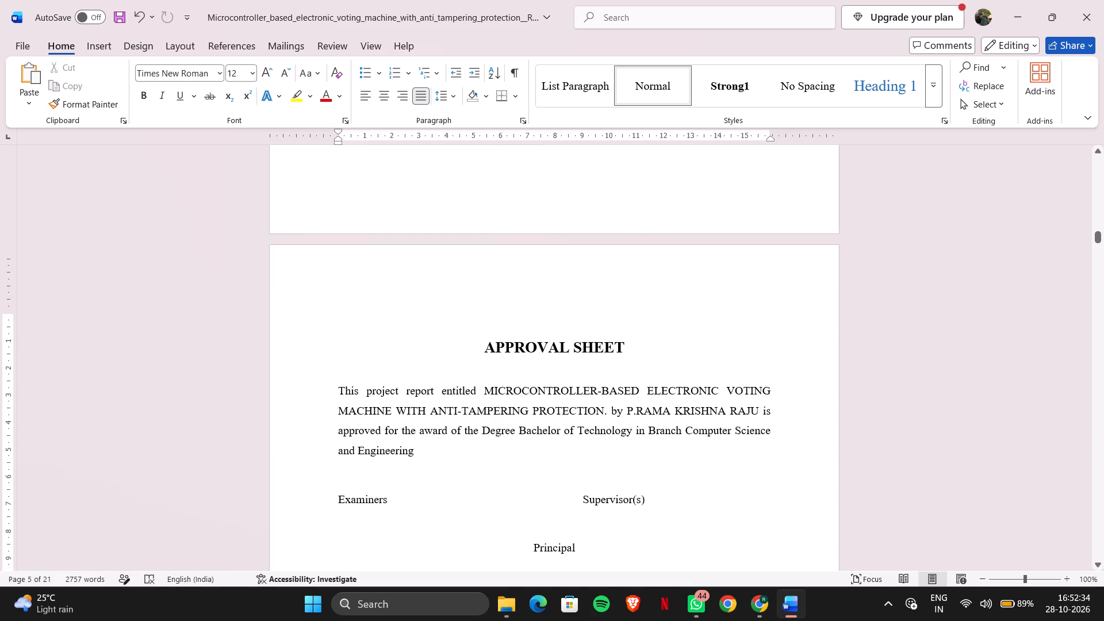
In the Approval Sheet paragraph, replace "Branch Computer Science and Engineering" with "ELECTROINCS AND COMMUNICATION ENGINEERING".
drag(683, 427, 366, 466)
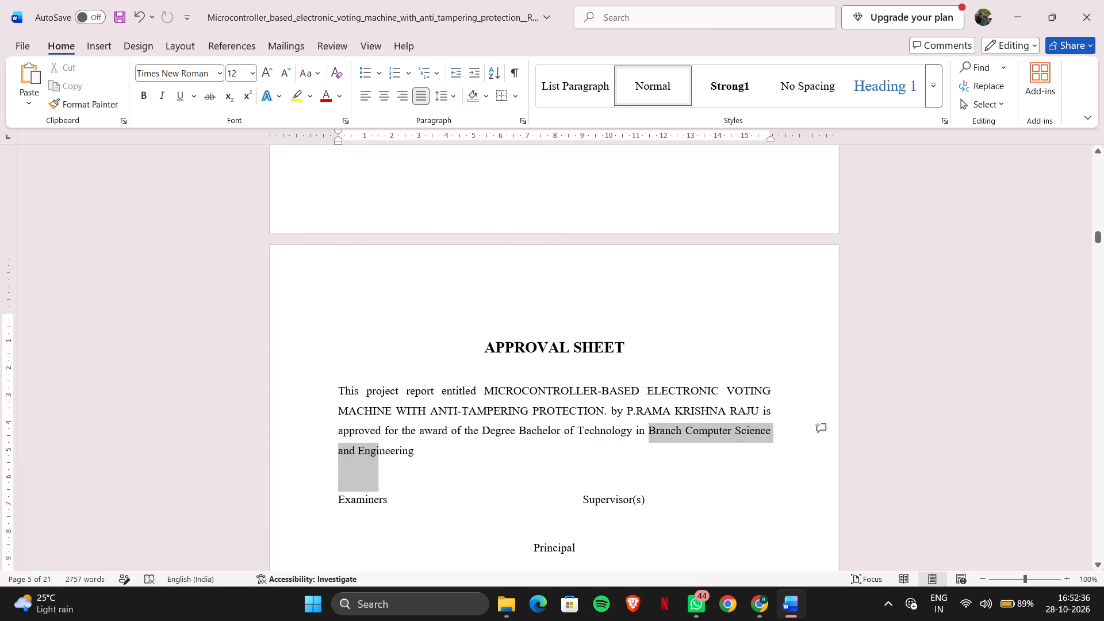
drag(366, 466, 404, 463)
key(super+v)
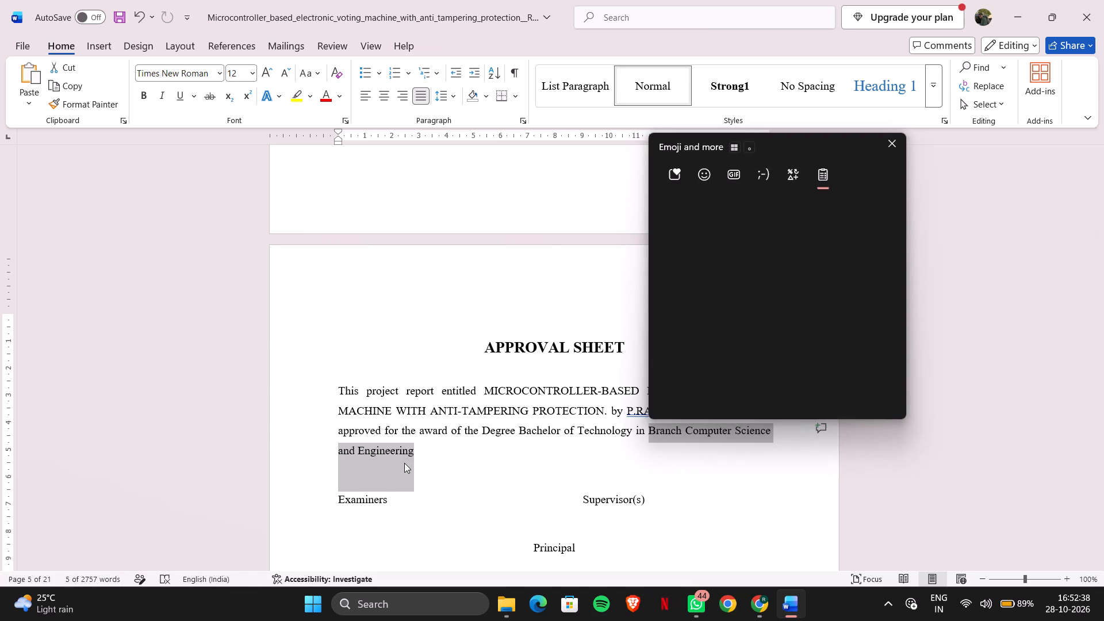
click(753, 278)
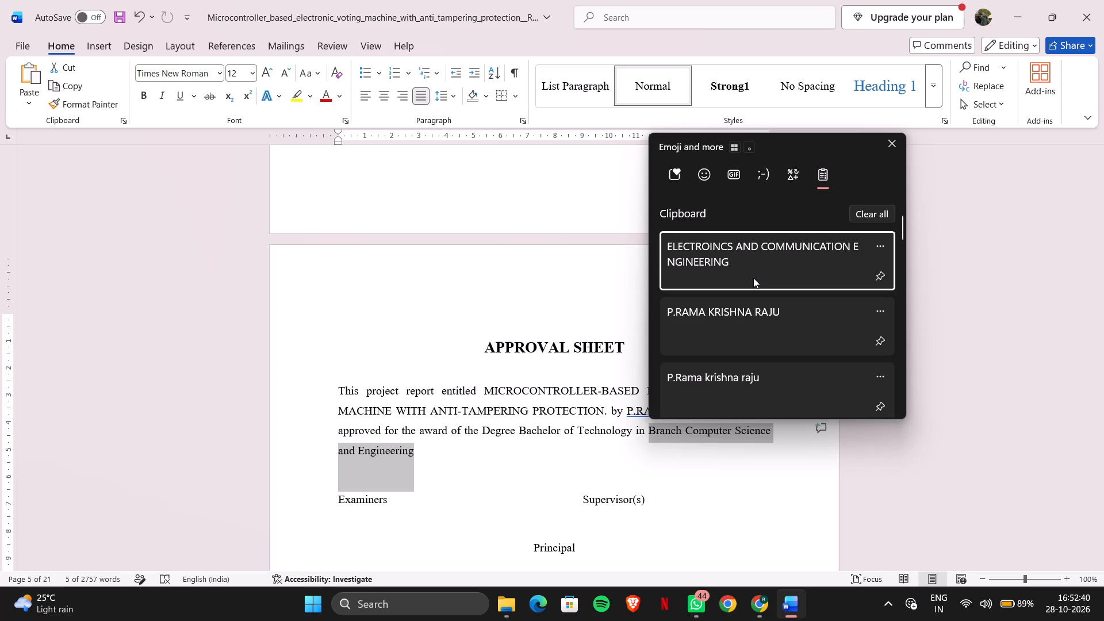
key(ctrl+v)
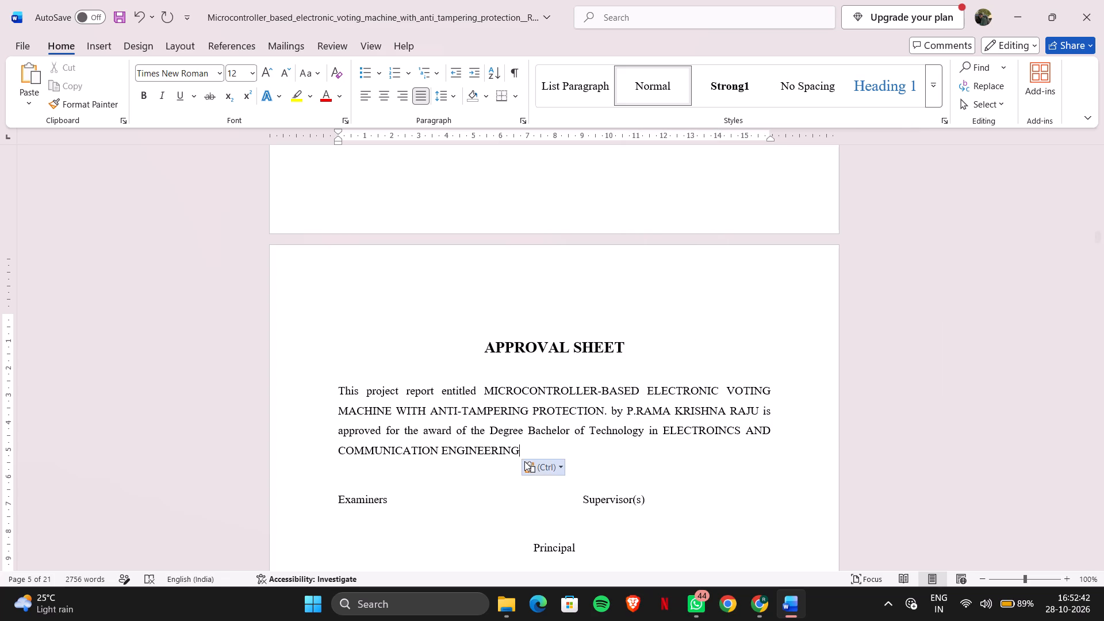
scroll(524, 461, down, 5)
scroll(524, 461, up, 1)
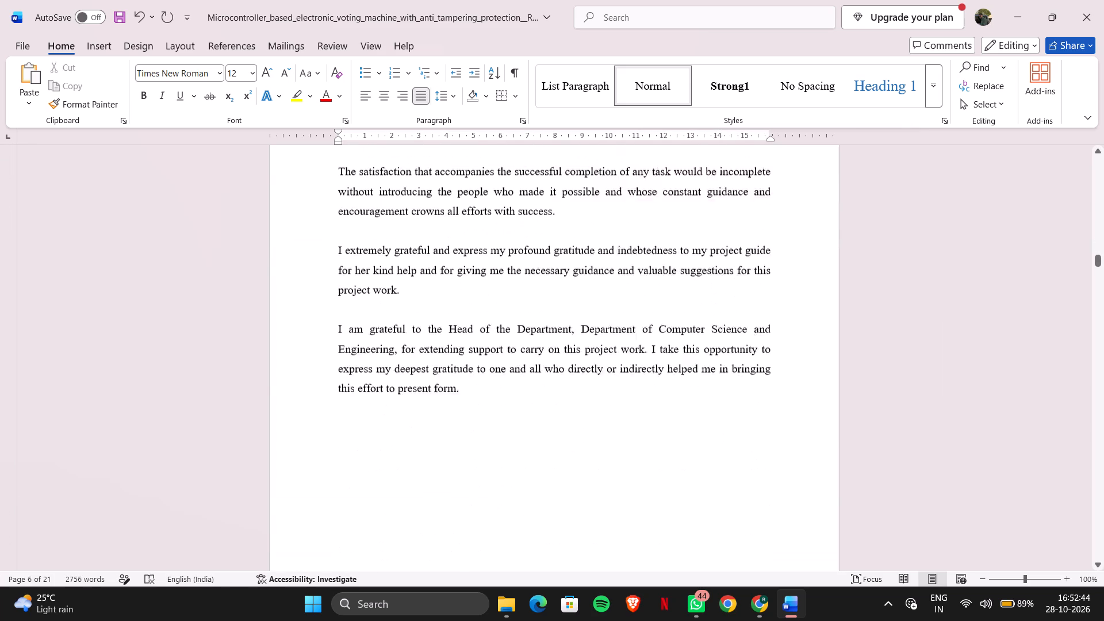
In the Acknowledgement's last paragraph, replace "Computer Science and Engineering" with "ELECTROINCS AND COMMUNICATION ENGINEERING".
scroll(524, 461, up, 1)
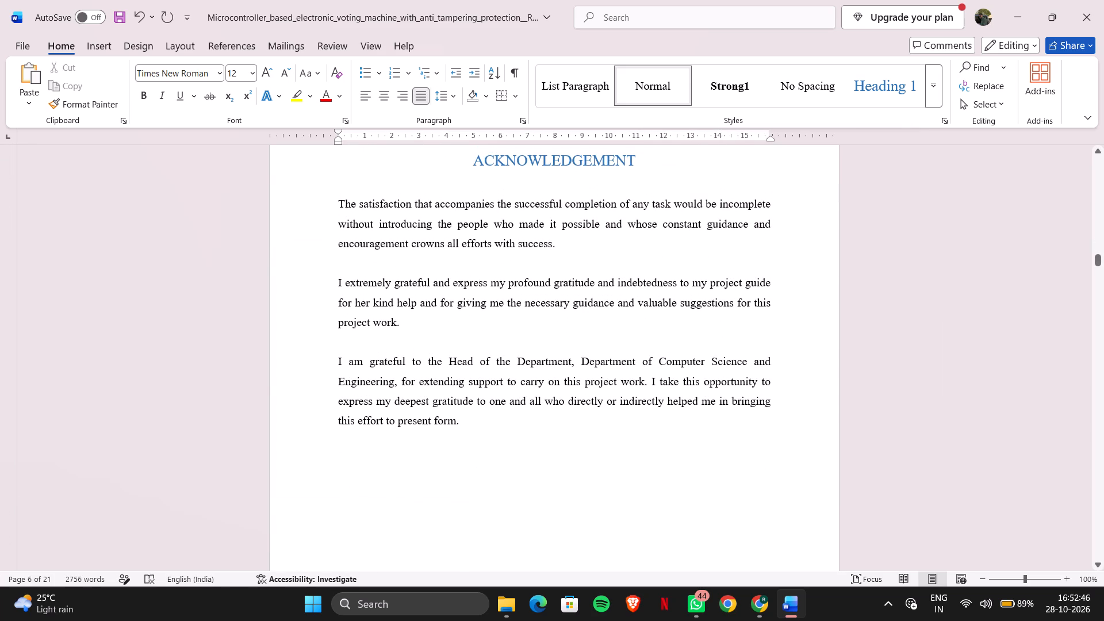
drag(393, 384, 658, 358)
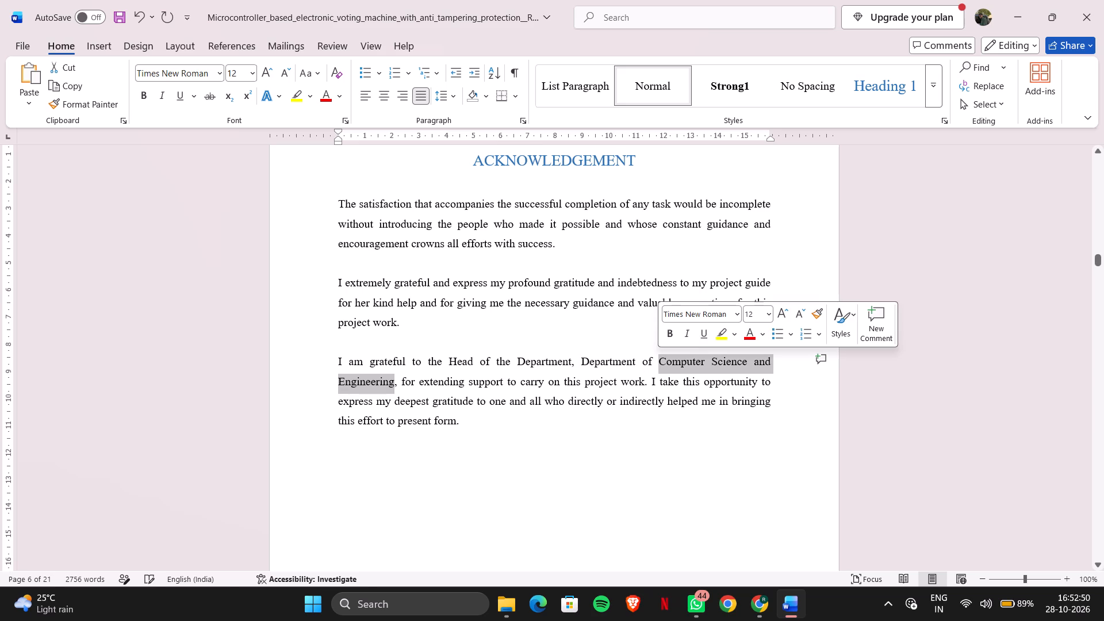
key(ctrl+v)
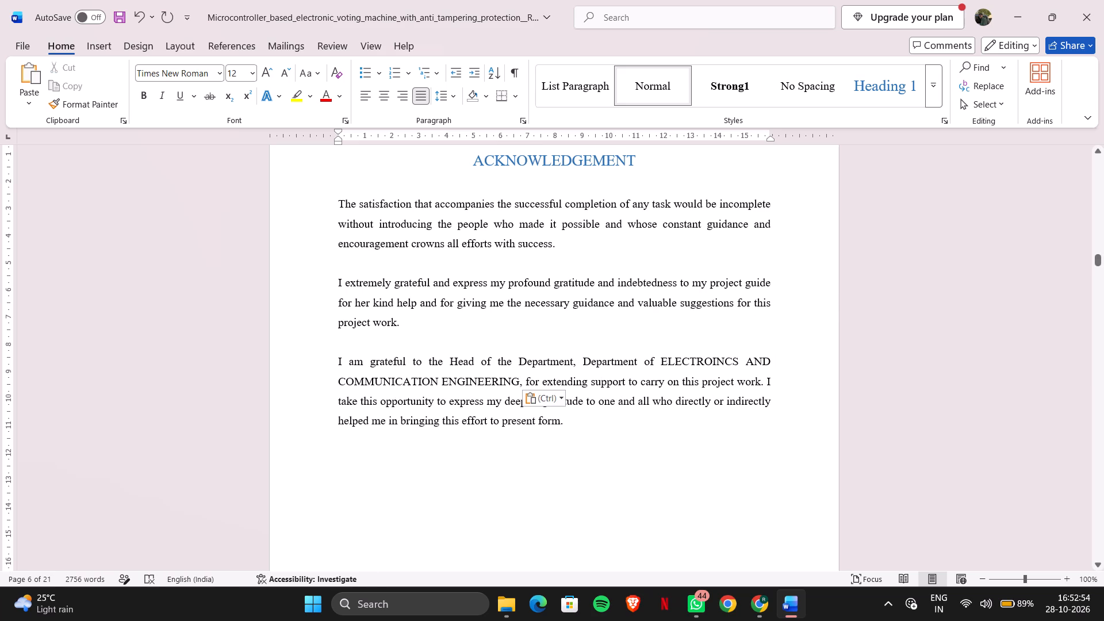
key(ctrl+Tab)
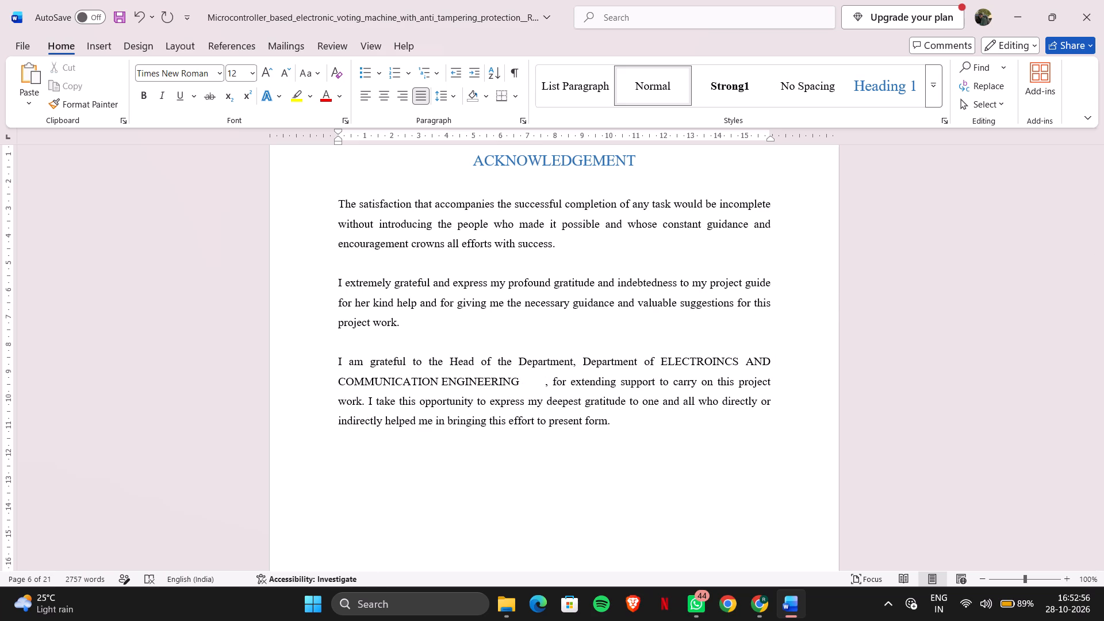
key(BackSpace)
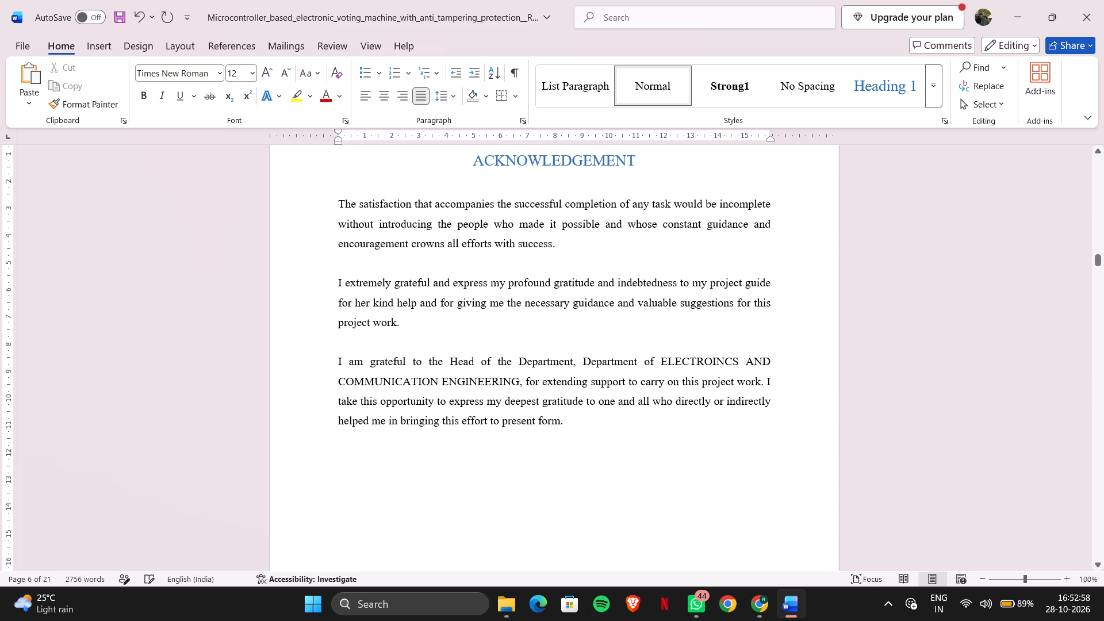
Change the case of the new department name in the Acknowledgement to Capitalize Each Word.
drag(517, 380, 664, 358)
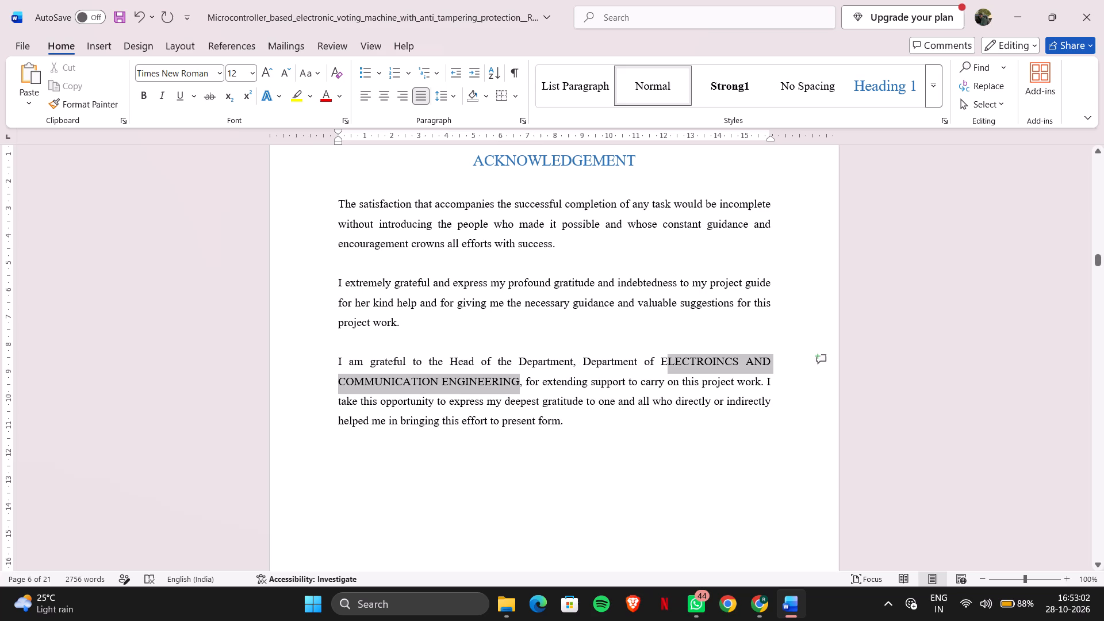
drag(664, 358, 661, 358)
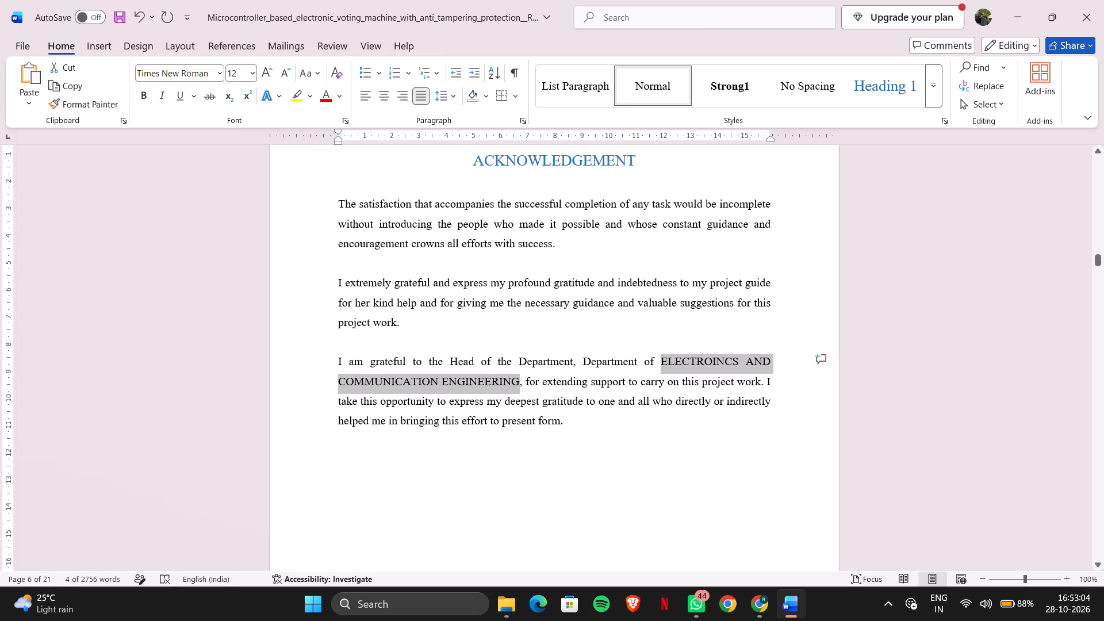
click(317, 80)
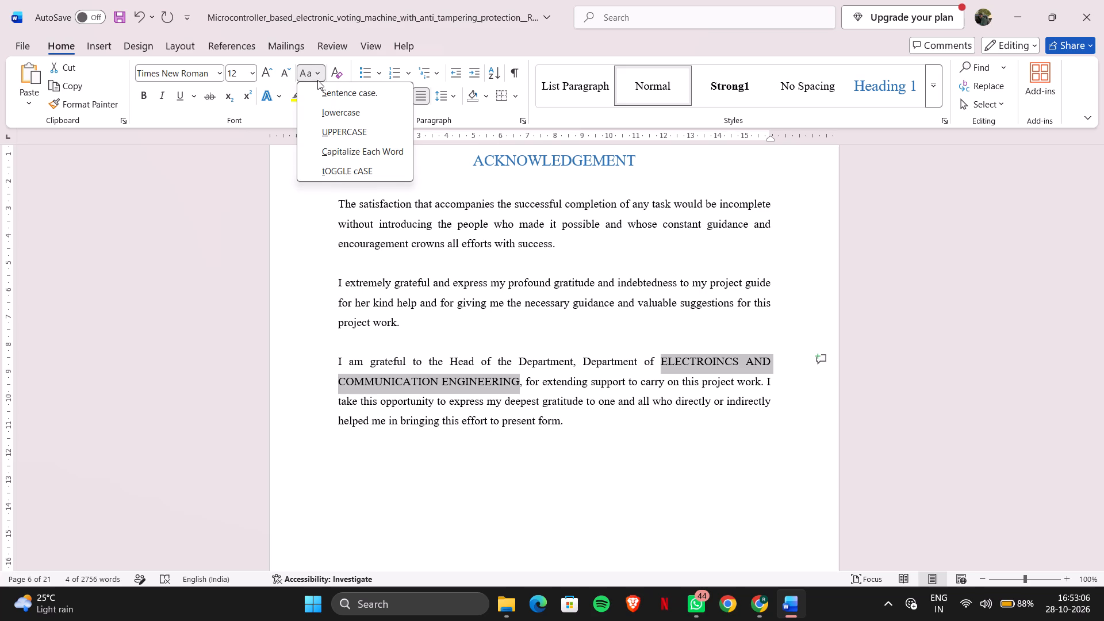
click(350, 148)
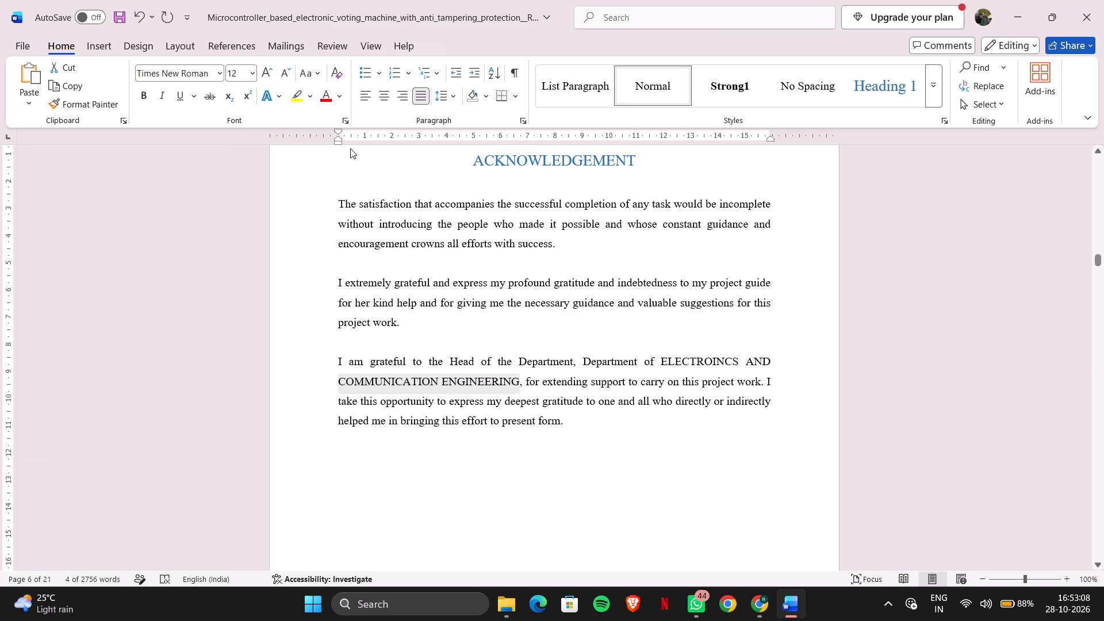
In the Declaration's opening sentence, replace the old student's name and its following comma with the new student's uppercase name.
scroll(595, 340, down, 4)
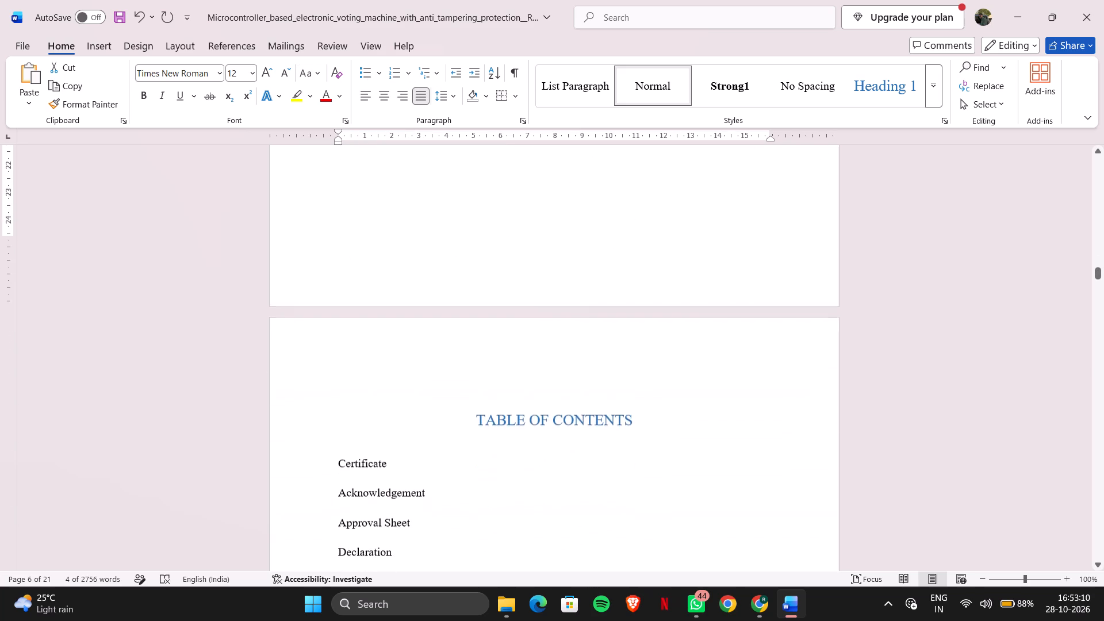
scroll(595, 340, down, 5)
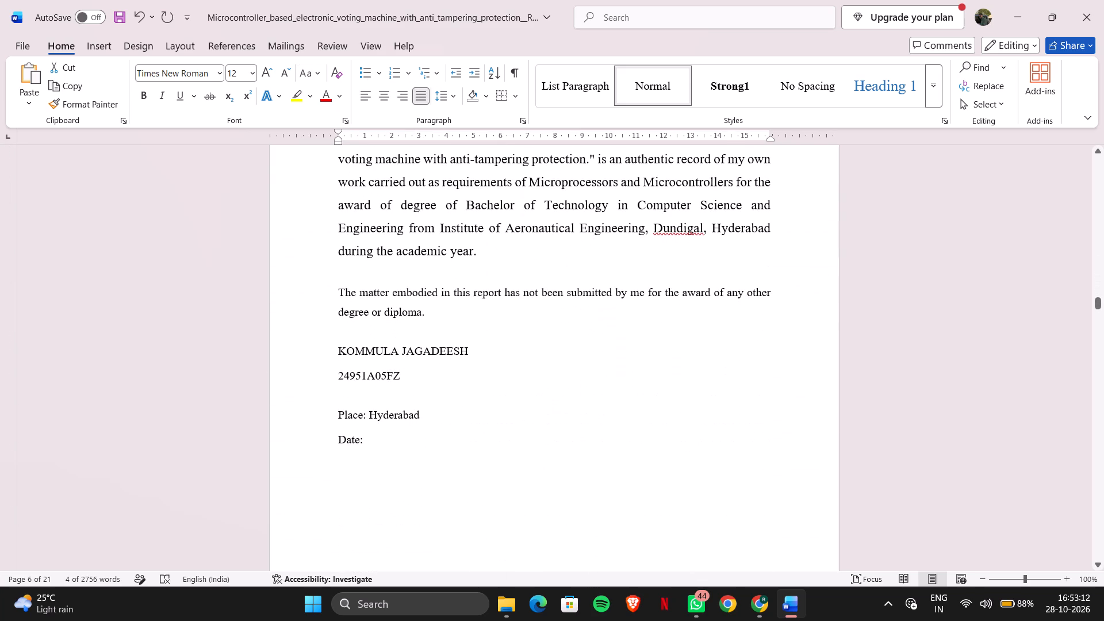
scroll(595, 355, up, 1)
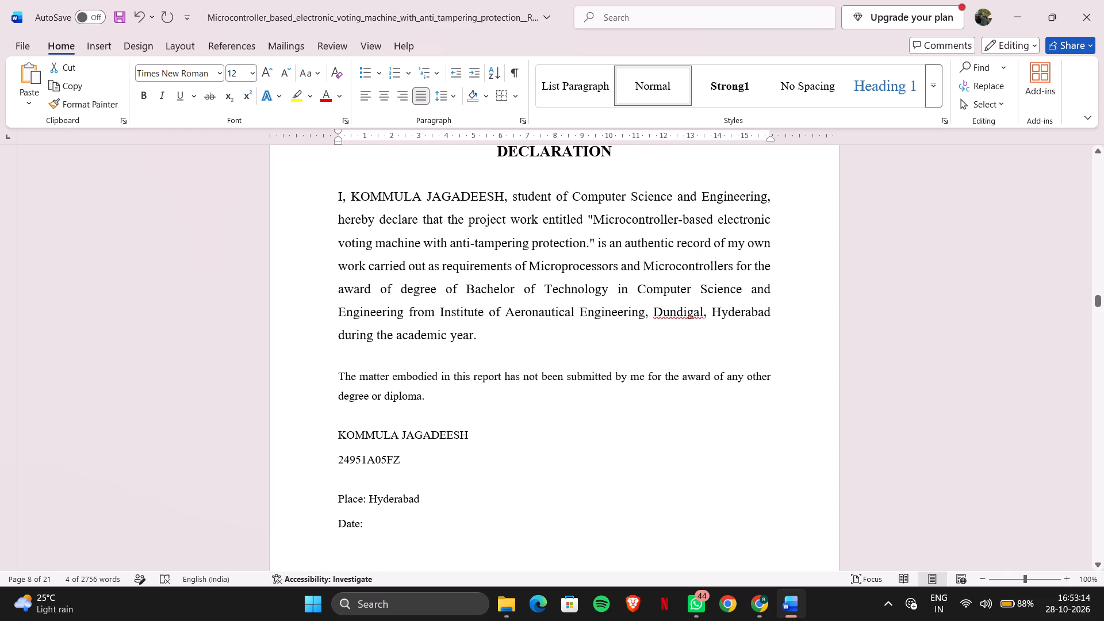
click(503, 198)
drag(503, 198, 389, 195)
key(BackSpace)
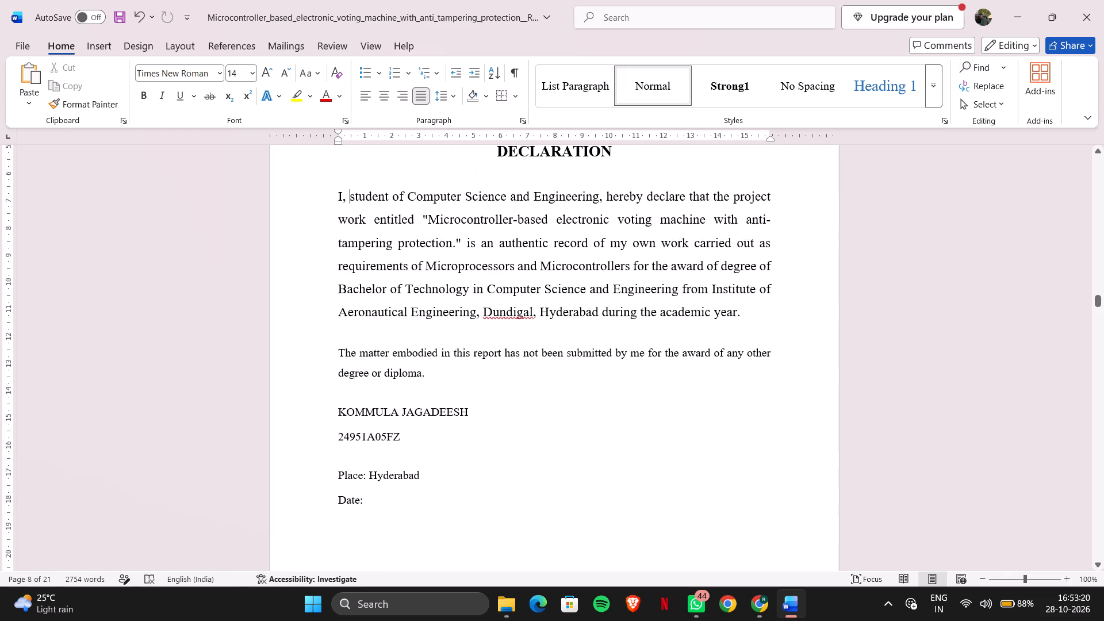
key(super+v)
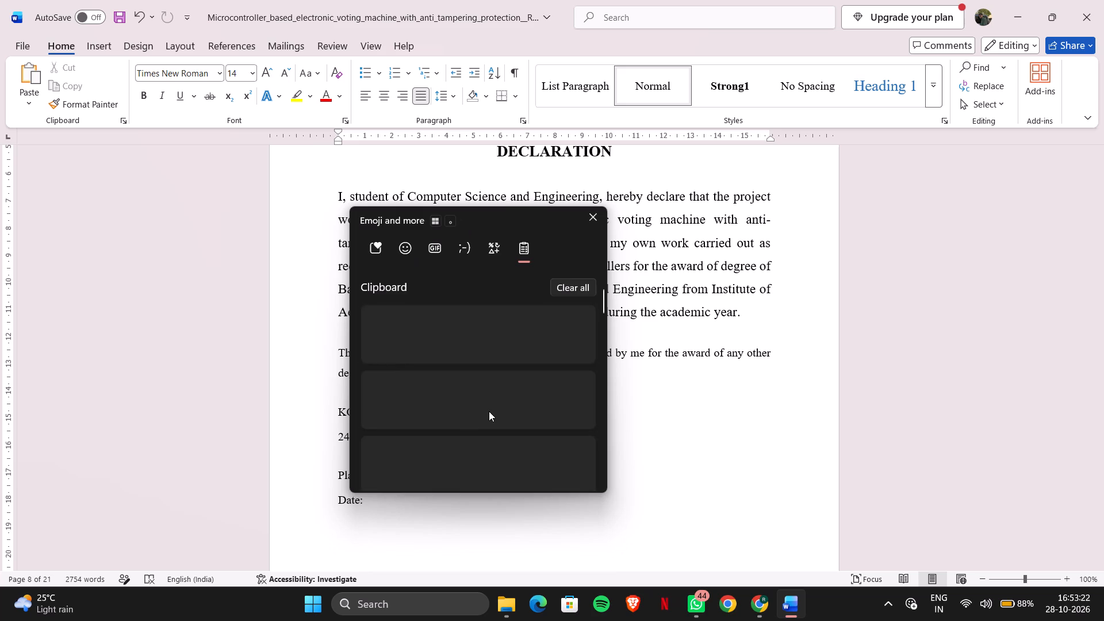
click(499, 415)
key(ctrl+v)
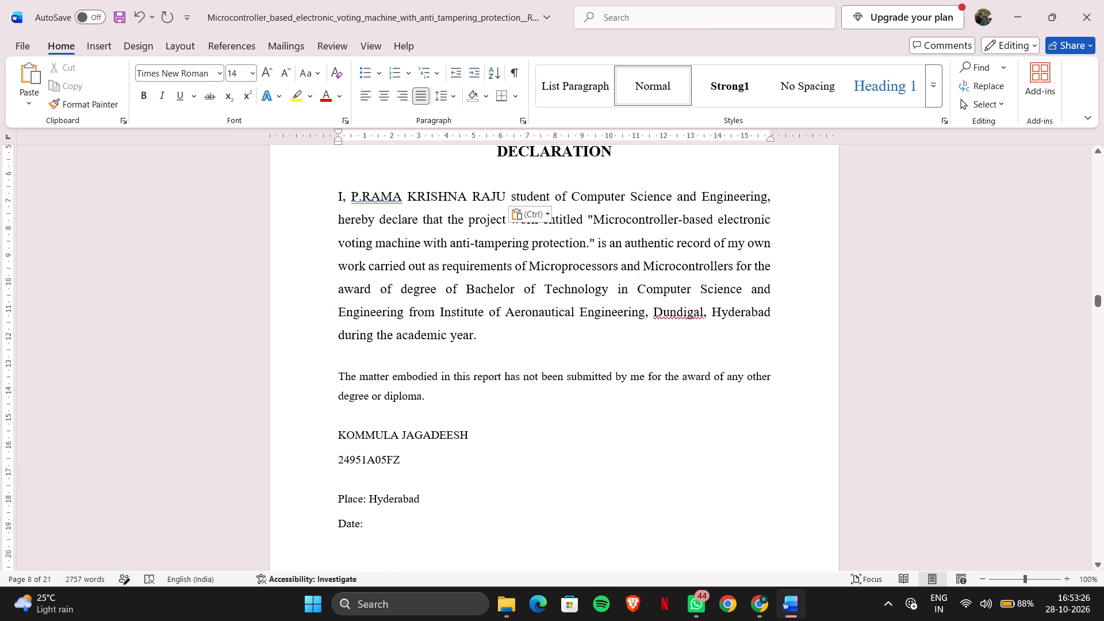
In the Declaration, replace "Computer Science and Engineering" after "student of" with "Electroincs and communication Engineering".
drag(572, 197, 761, 204)
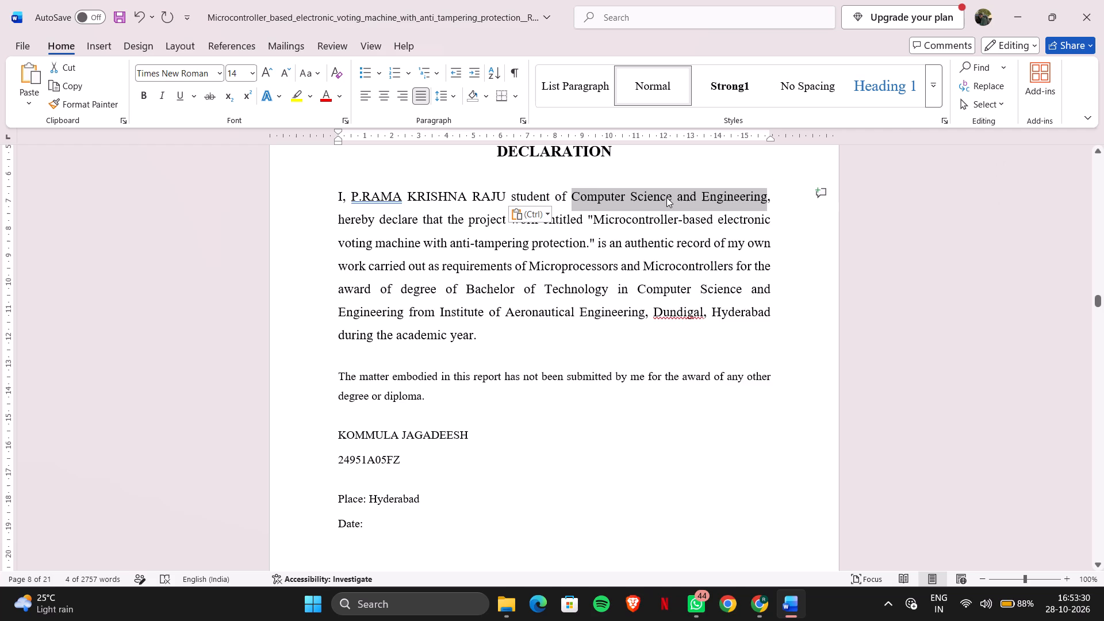
key(super+v)
scroll(668, 403, down, 1)
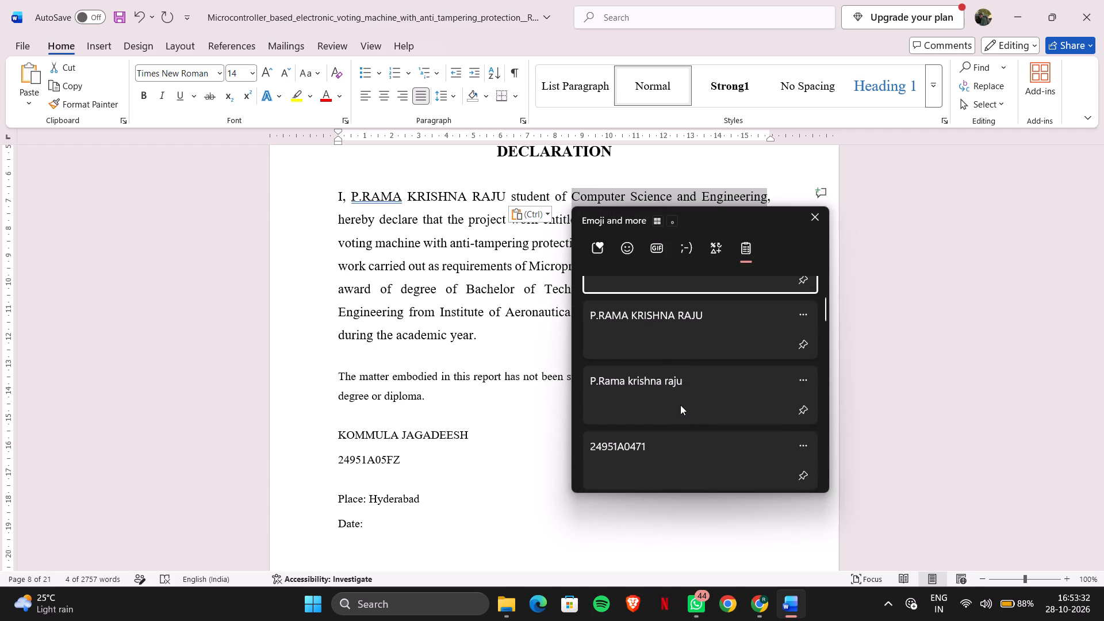
scroll(680, 405, down, 1)
click(674, 398)
key(ctrl+v)
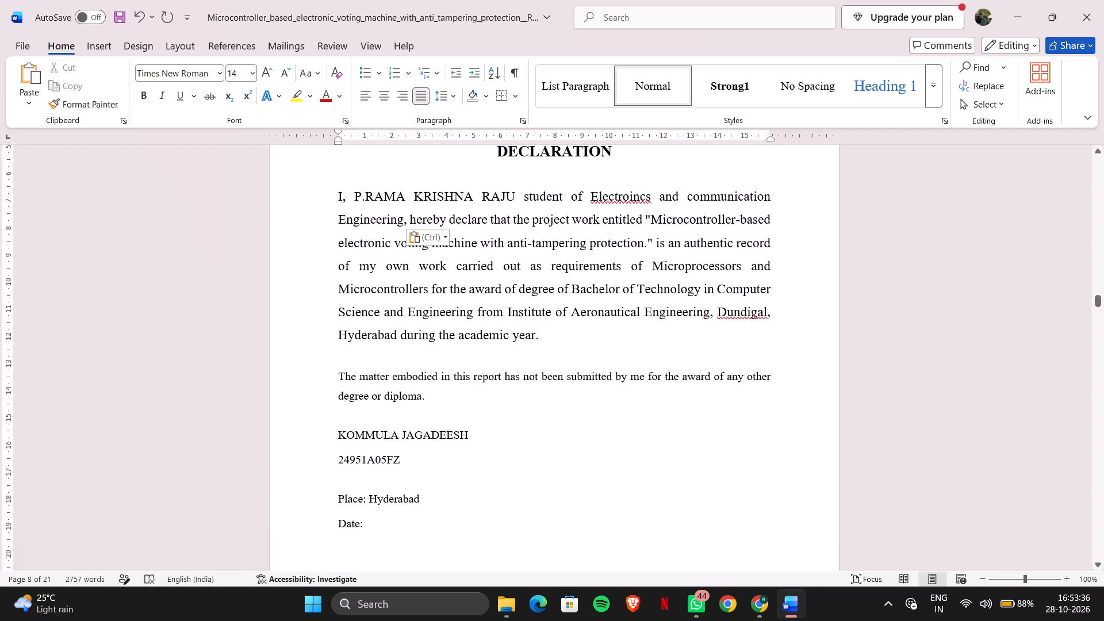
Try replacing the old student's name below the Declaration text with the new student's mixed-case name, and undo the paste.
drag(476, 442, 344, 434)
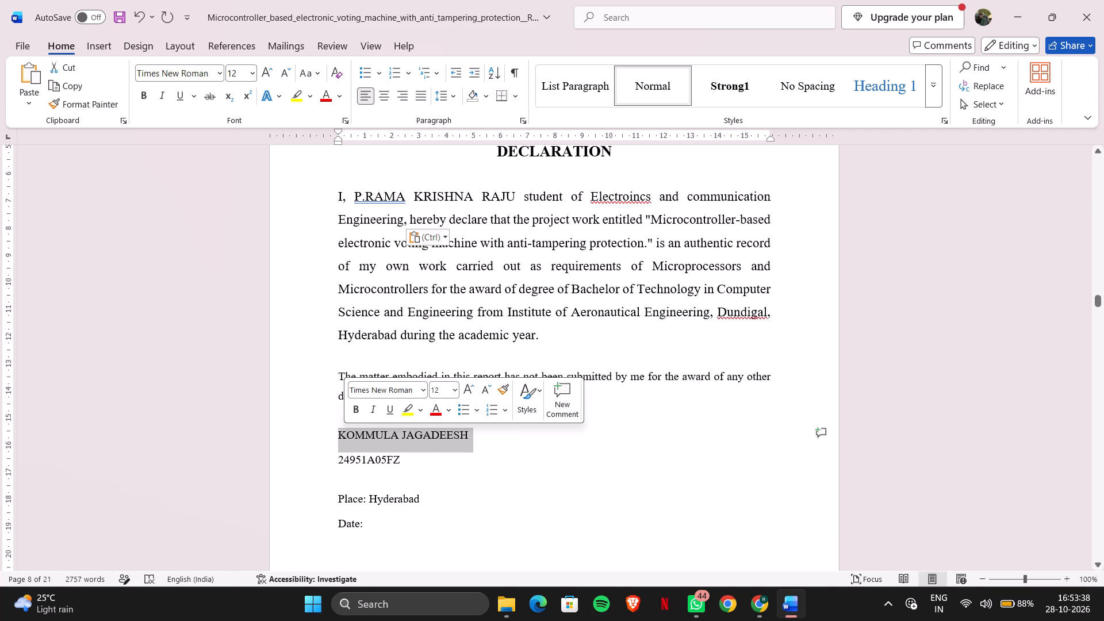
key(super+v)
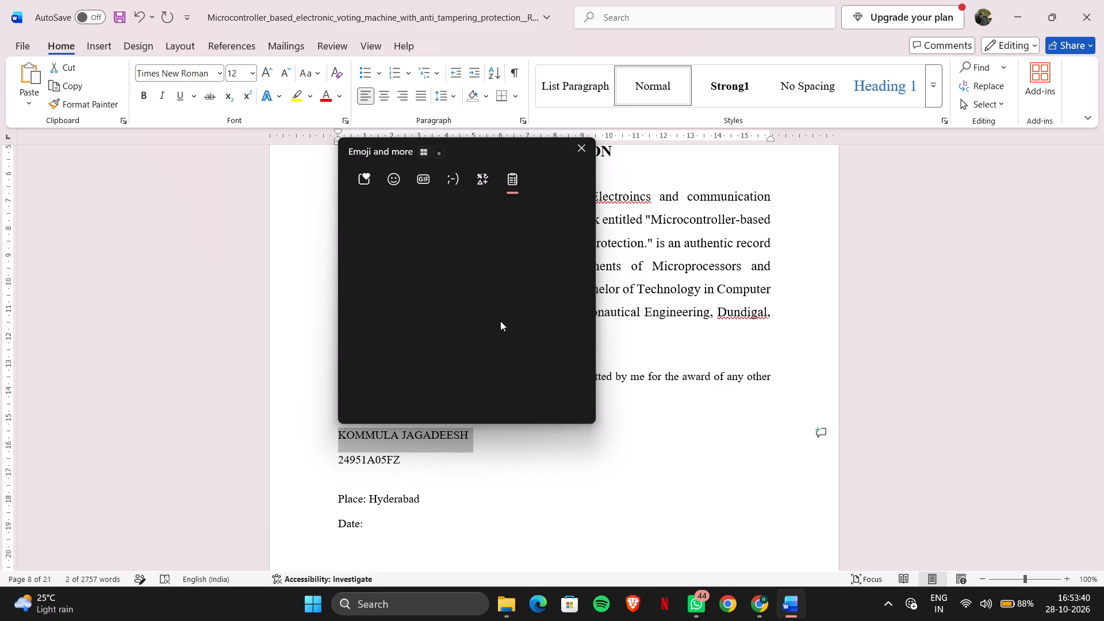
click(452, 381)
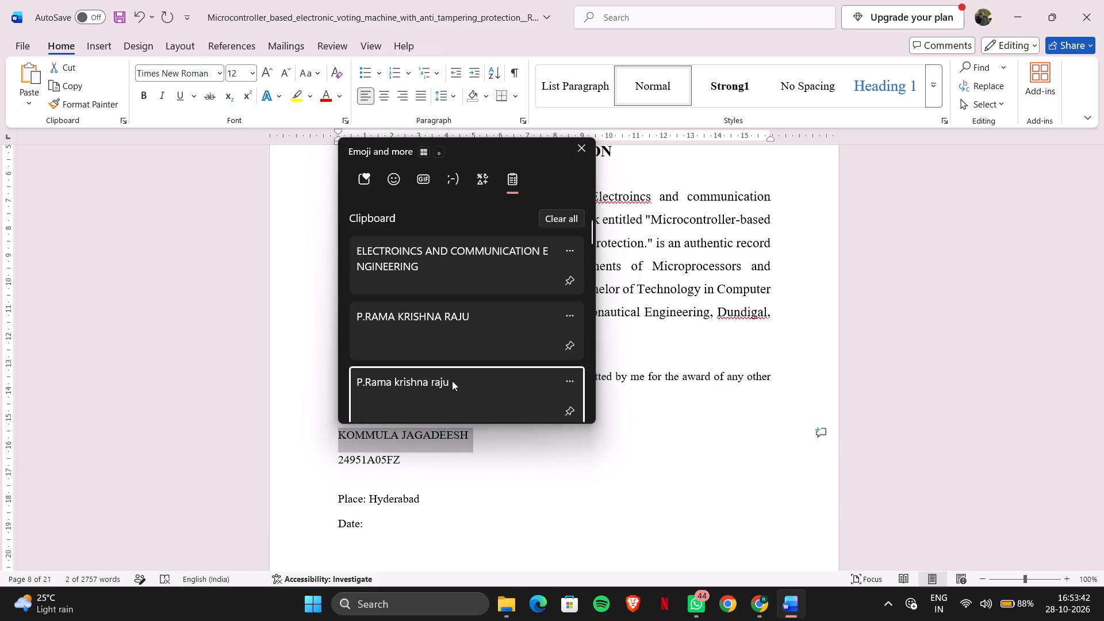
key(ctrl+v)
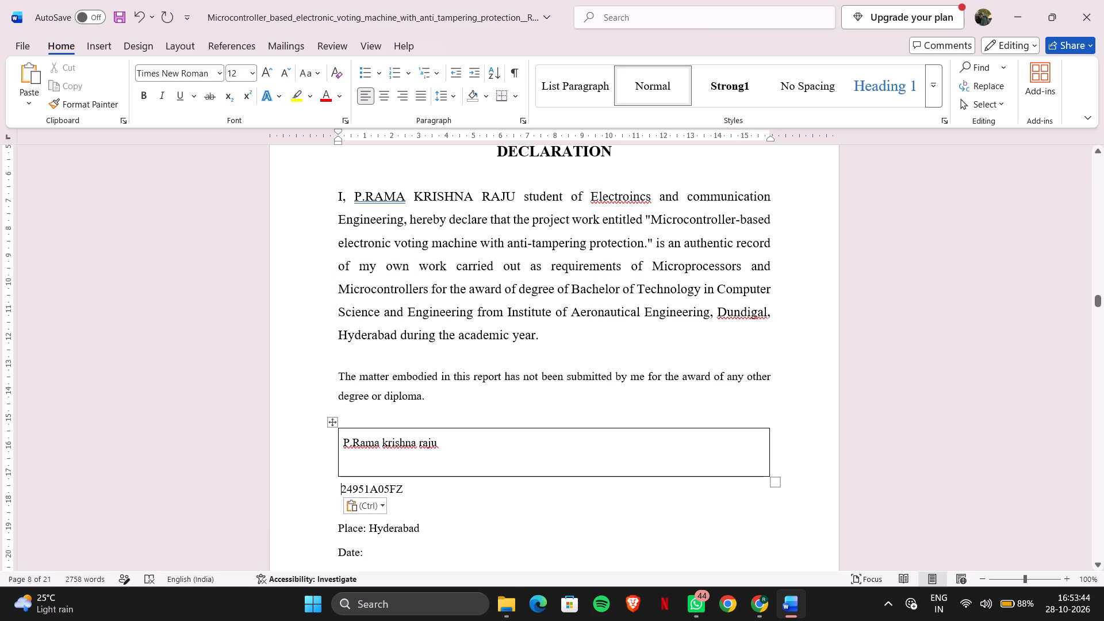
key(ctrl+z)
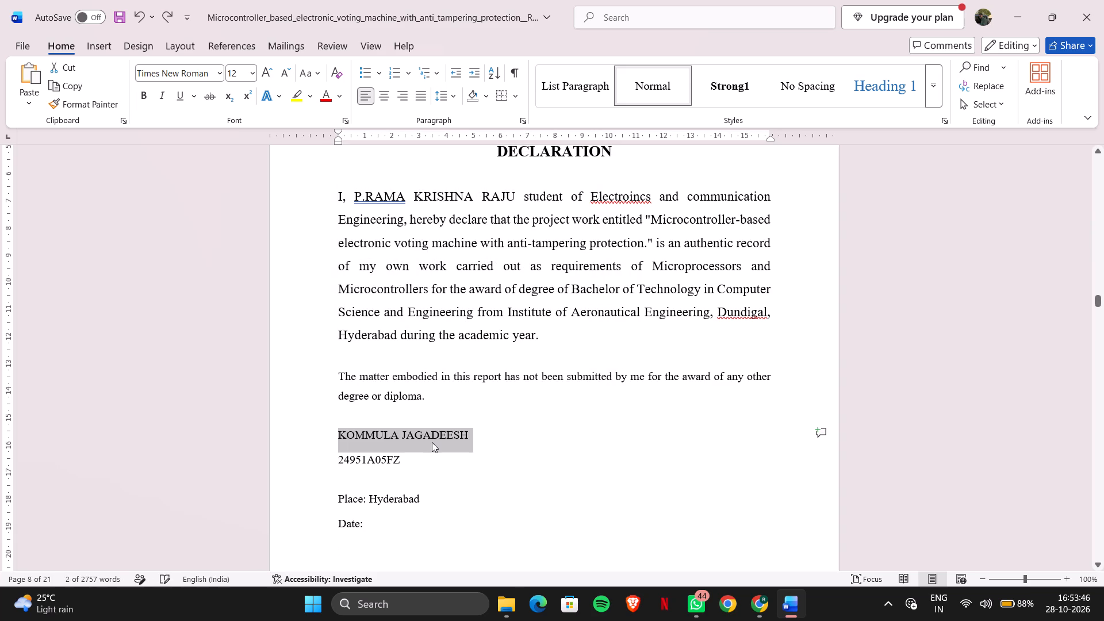
Replace the old student's name below the Declaration text with the new student's uppercase name, keeping the roll number on a separate line.
key(super+v)
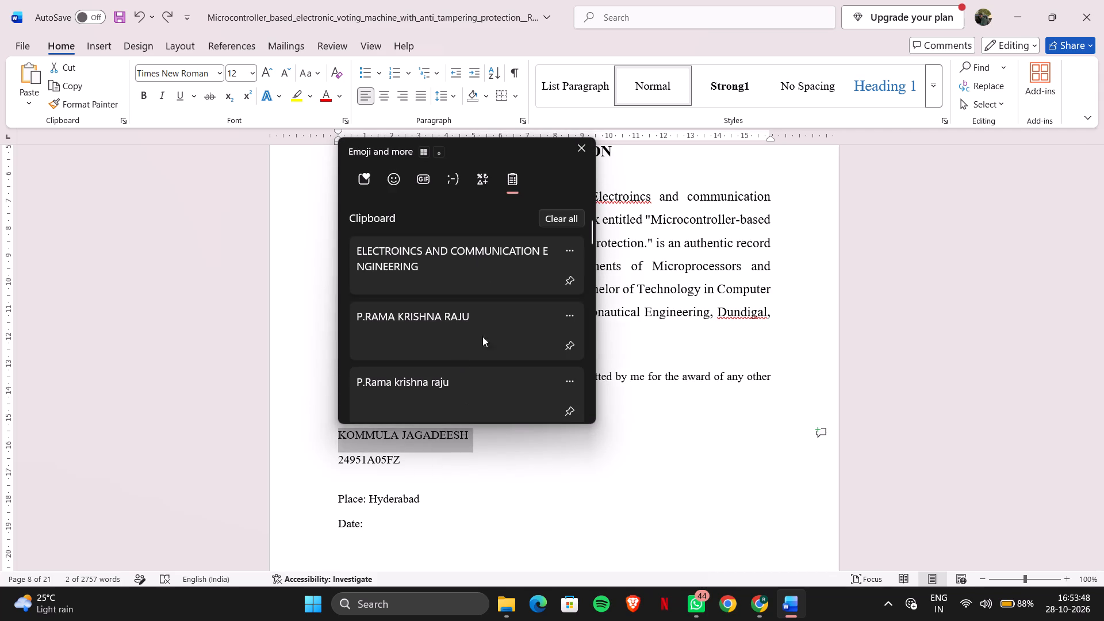
click(448, 341)
key(ctrl+v)
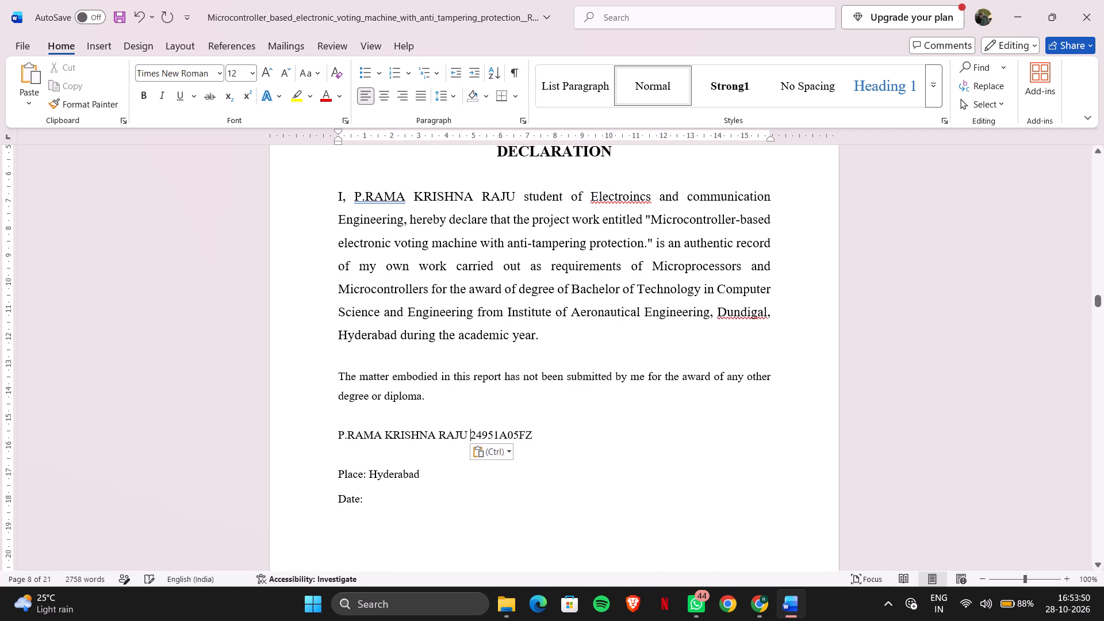
key(Return)
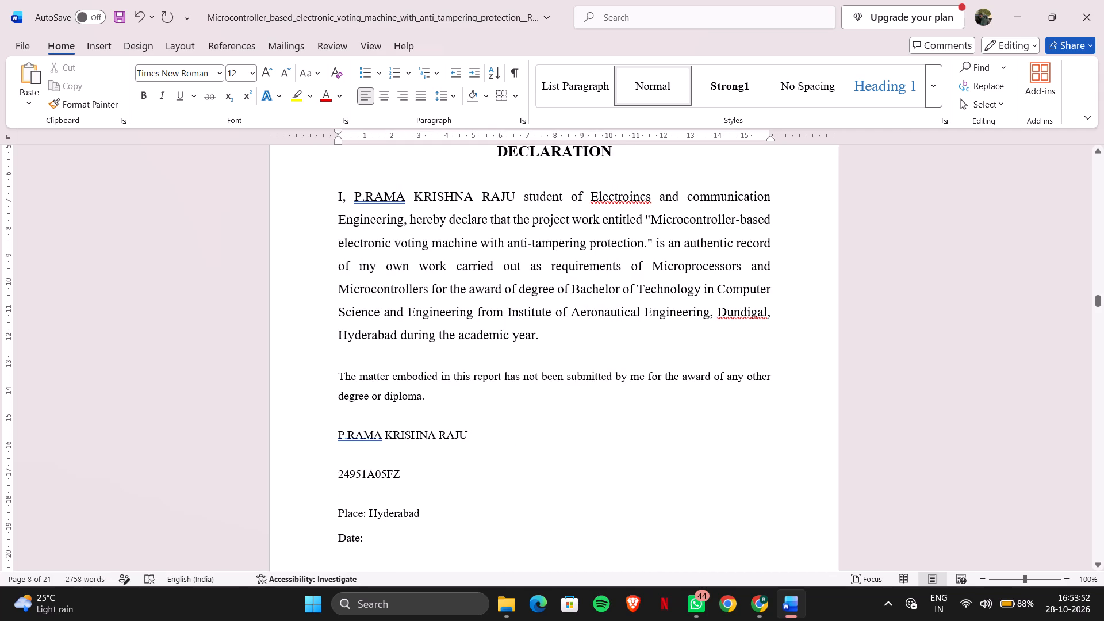
Replace the last three characters of the Declaration's roll number with those of the new student's roll number.
click(411, 475)
key(BackSpace)
key(BackSpace)
key(BackSpace)
text(471)
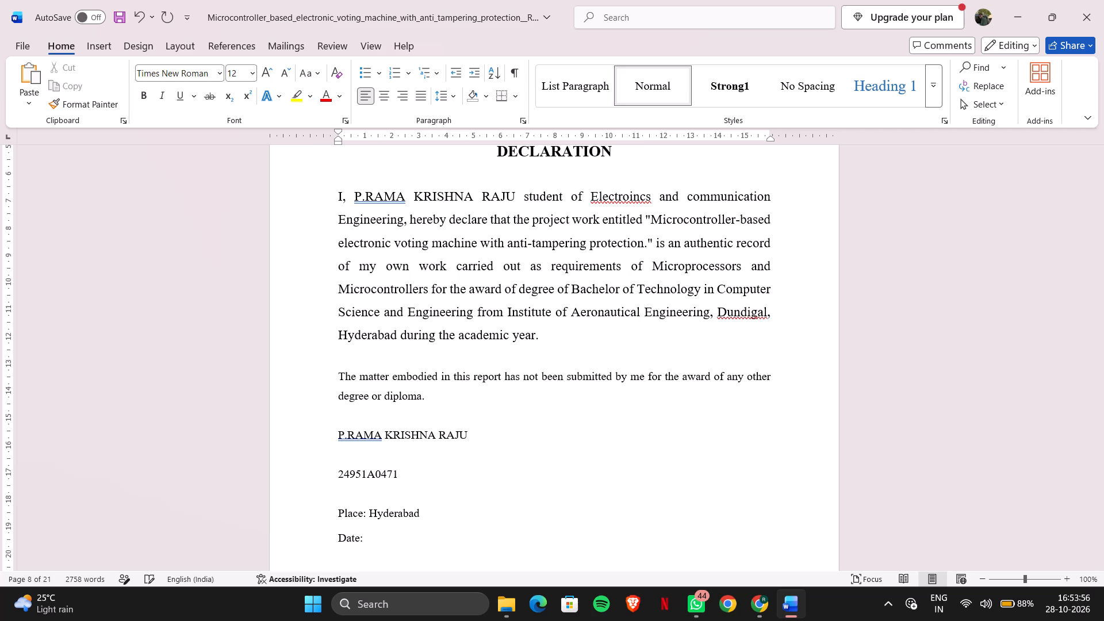
In the Abstract, replace "Computer Science and Engineering" after "Department of" with "Electroincs and communication Engineering".
scroll(411, 475, down, 4)
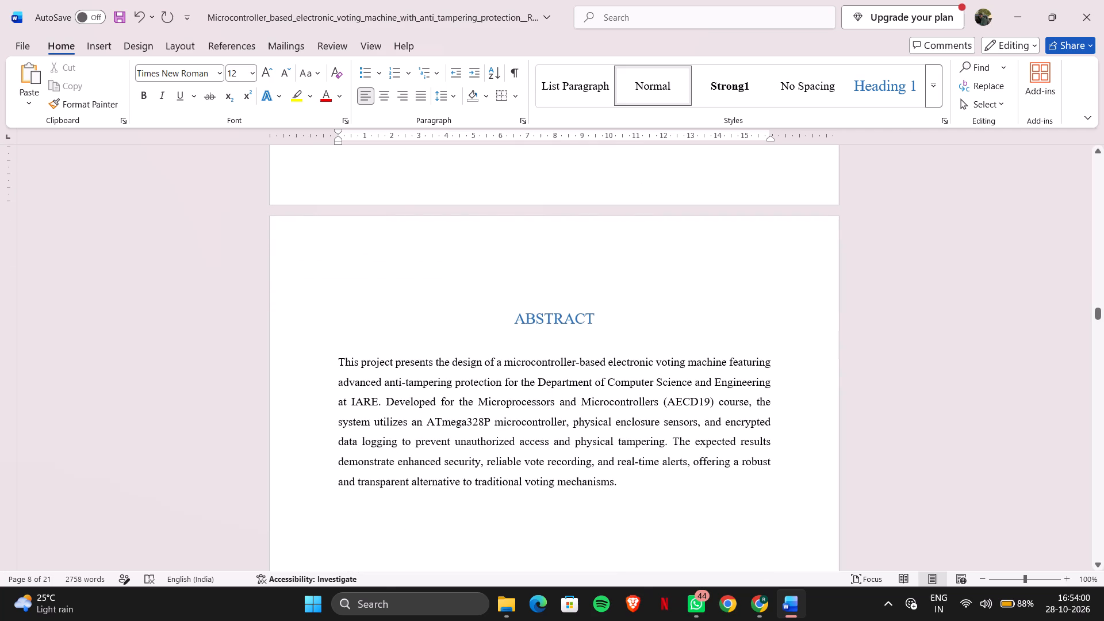
drag(772, 381, 637, 385)
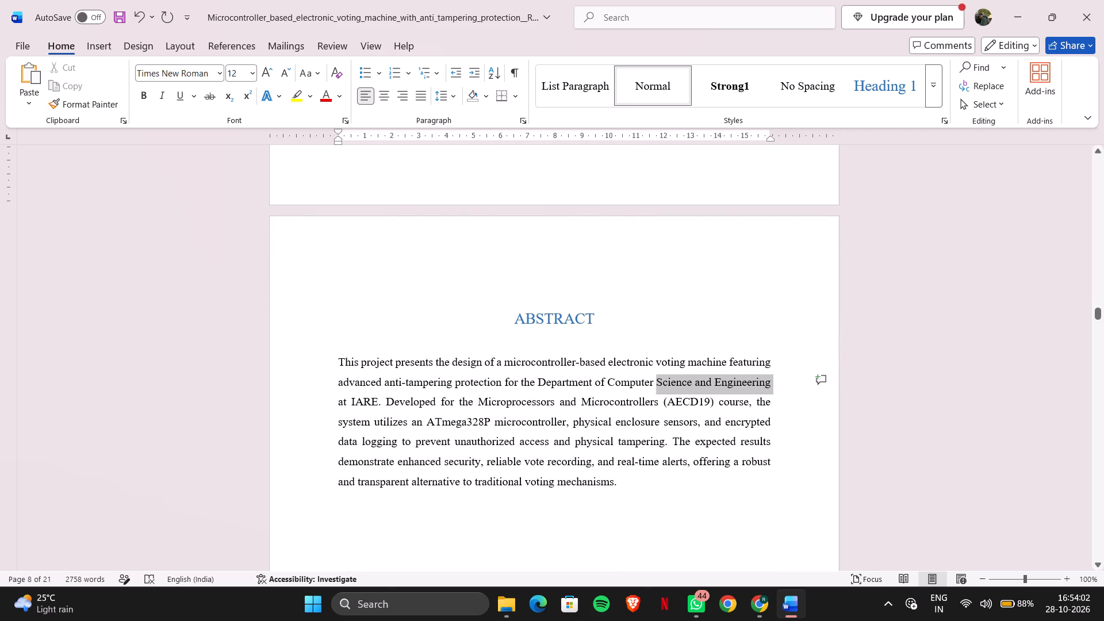
drag(637, 385, 614, 385)
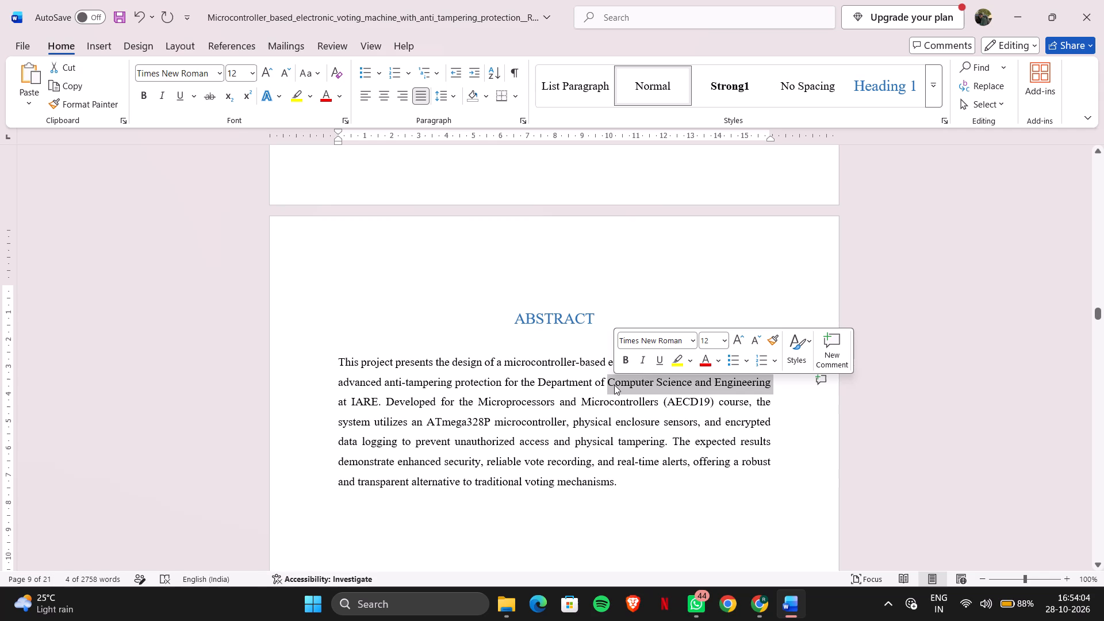
key(super+v)
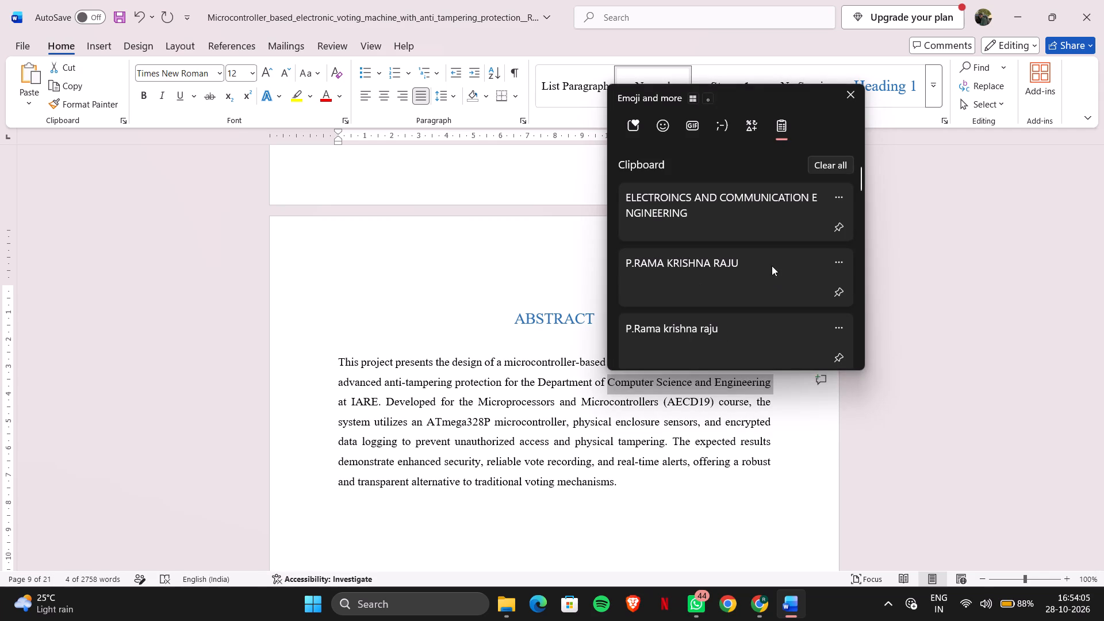
scroll(724, 327, down, 1)
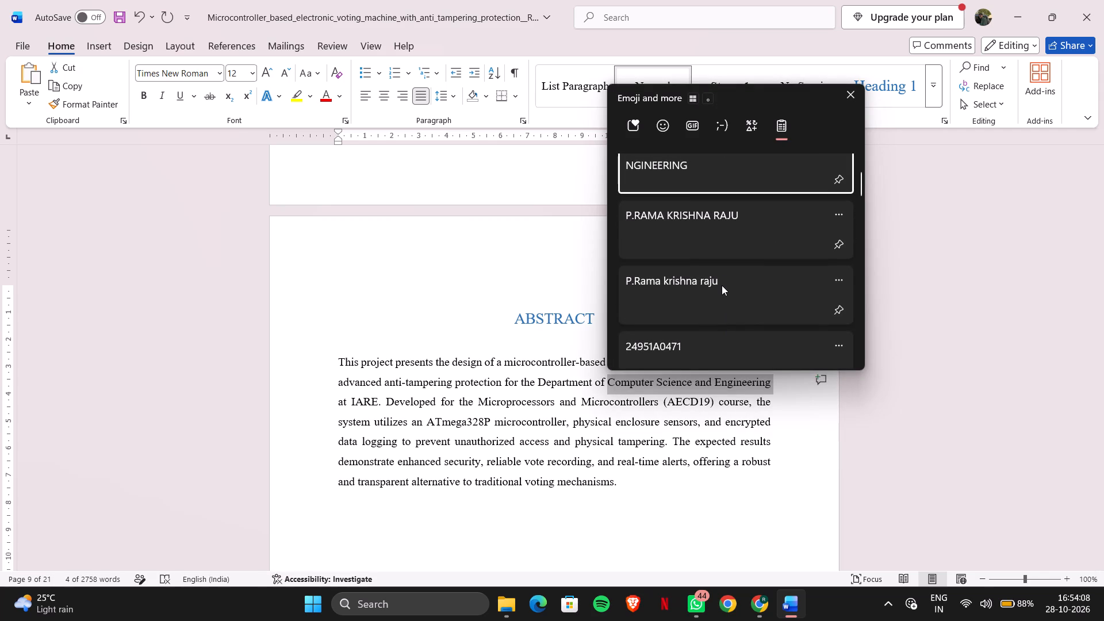
scroll(722, 285, down, 2)
click(700, 315)
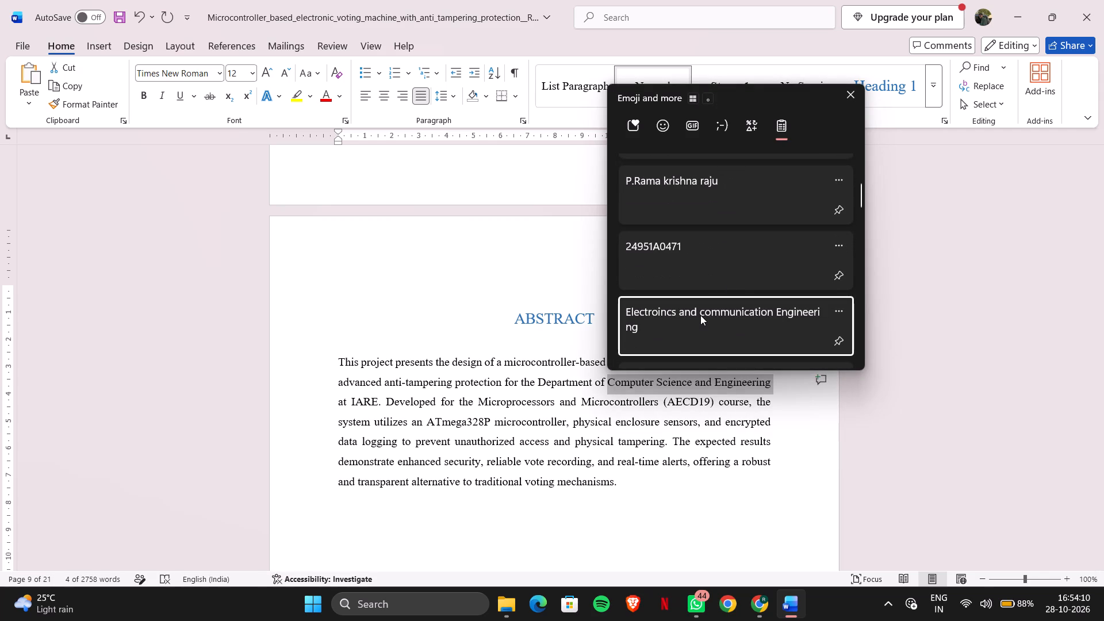
key(ctrl+v)
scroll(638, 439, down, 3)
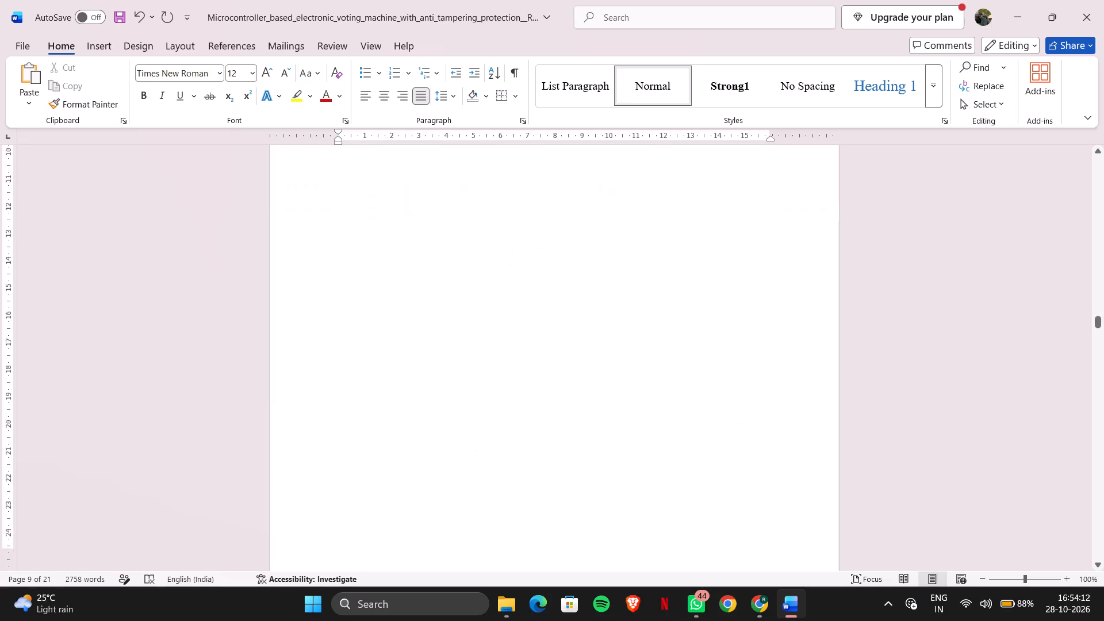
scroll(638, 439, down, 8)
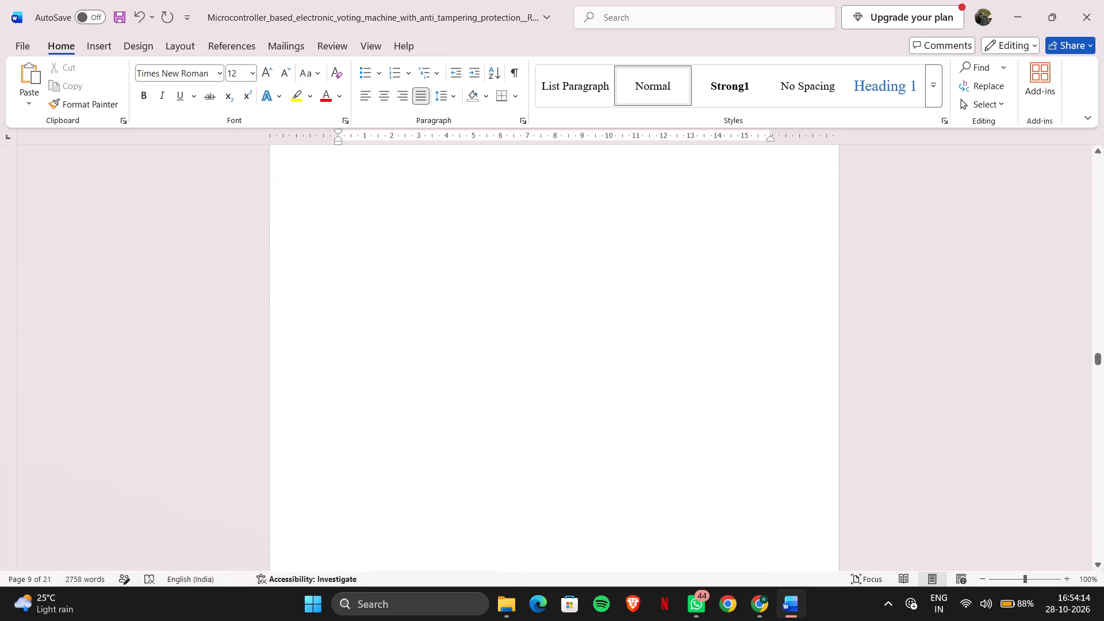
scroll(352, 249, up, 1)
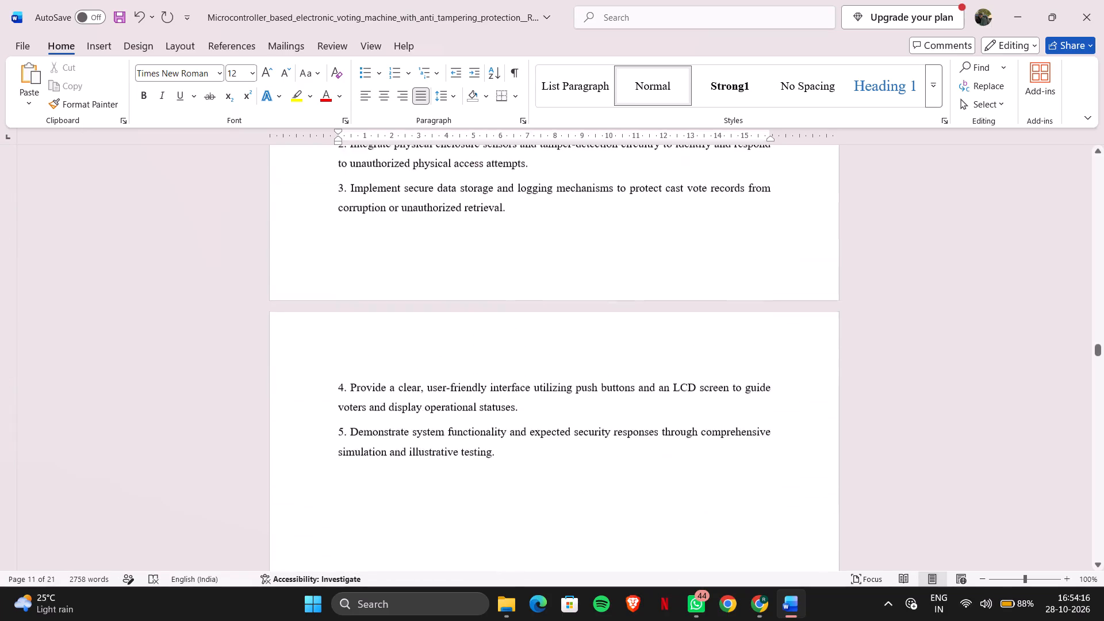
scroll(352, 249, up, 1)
Save the voting machine report as a PDF named "mpmc 2026" in the rama folder on drive D.
click(15, 53)
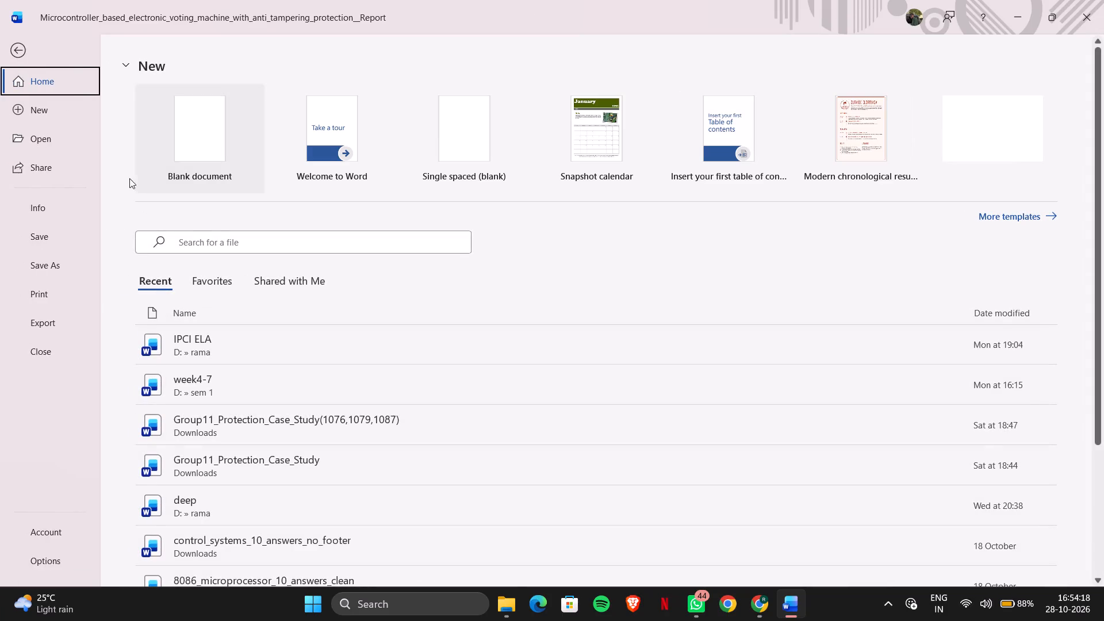
click(64, 265)
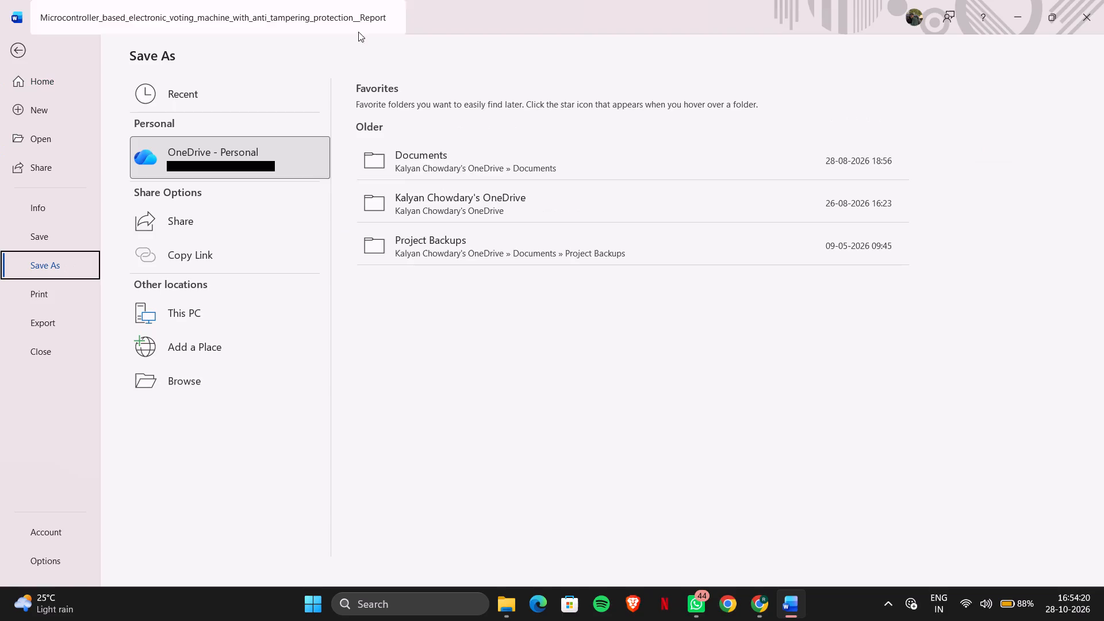
click(436, 161)
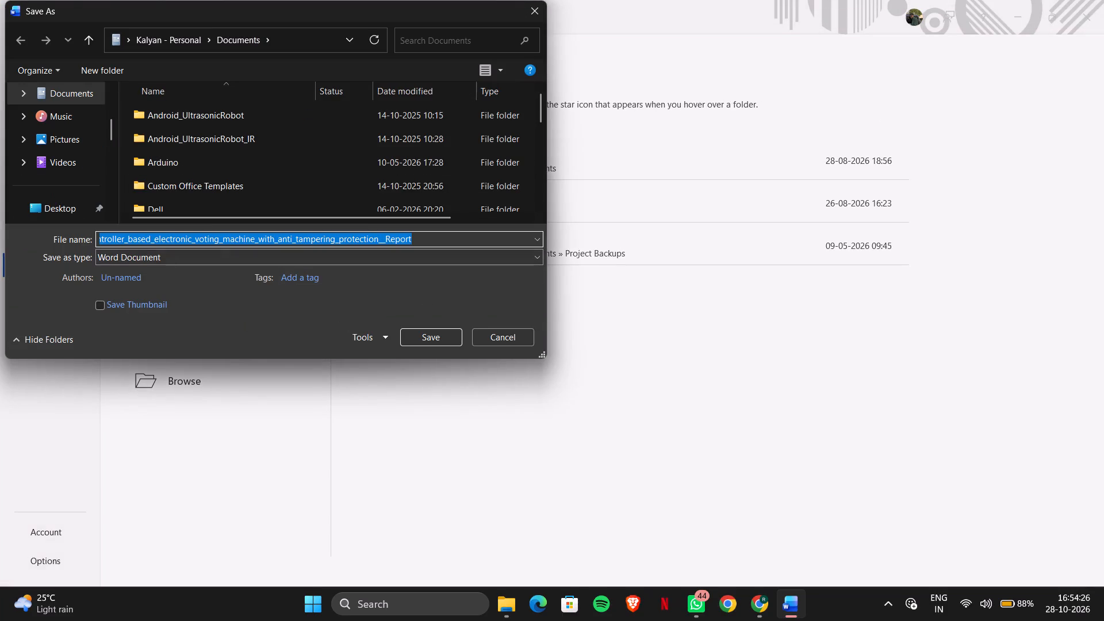
key(BackSpace)
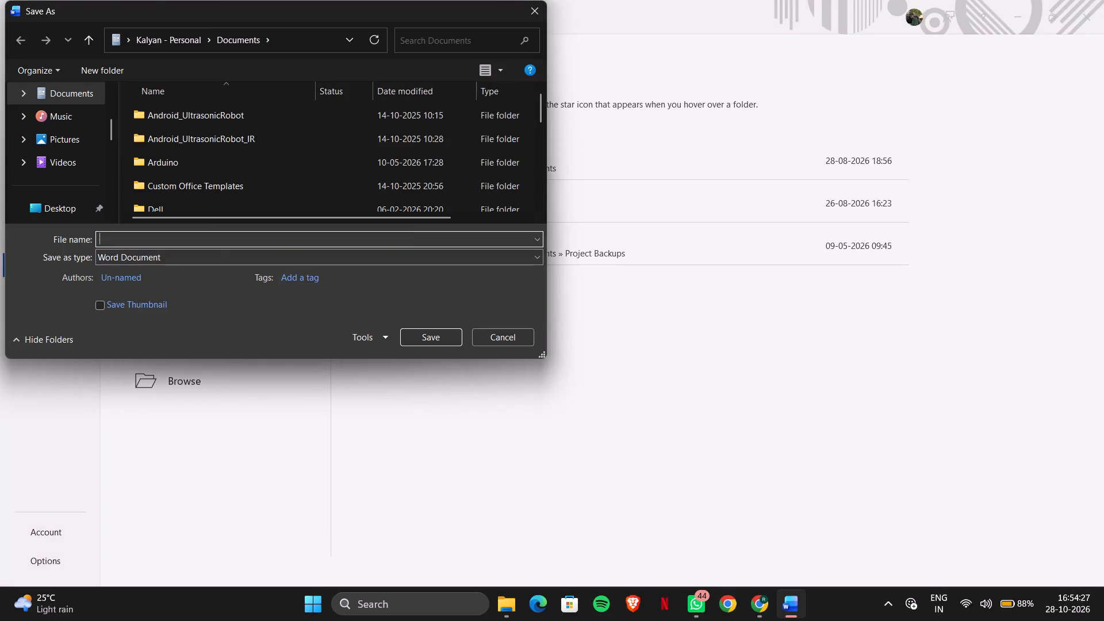
text(mpmc 2)
text(026)
click(223, 259)
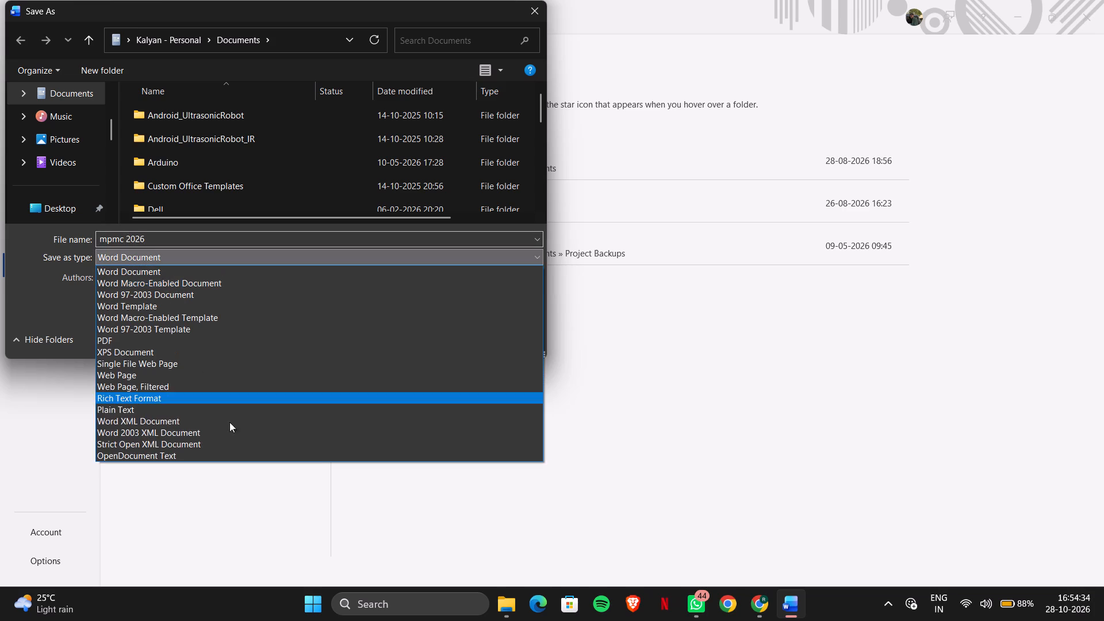
click(163, 343)
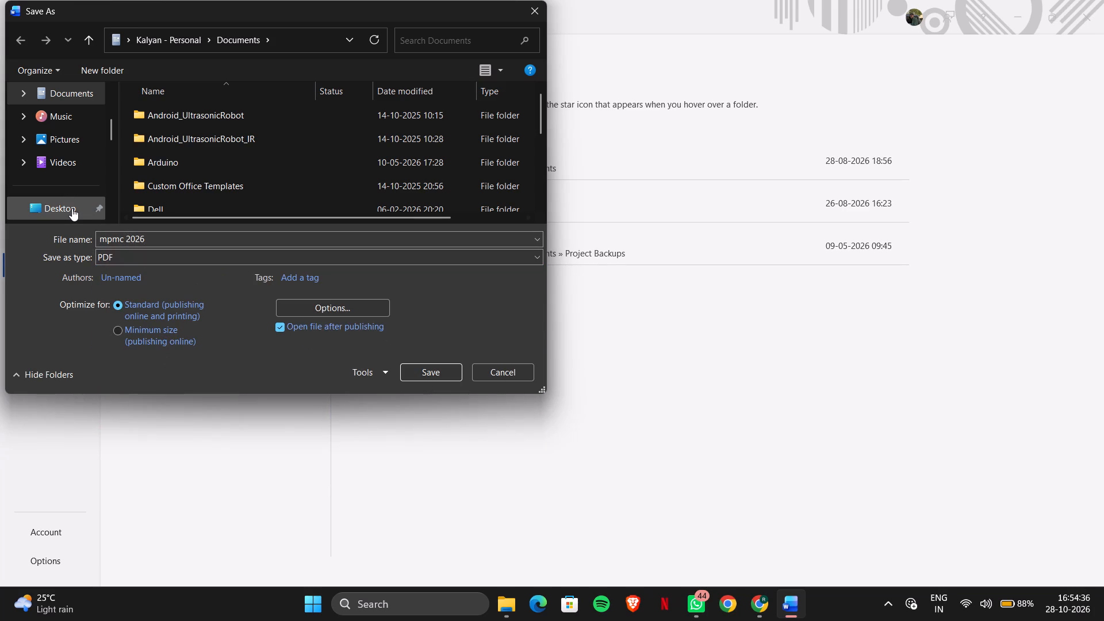
scroll(71, 207, down, 2)
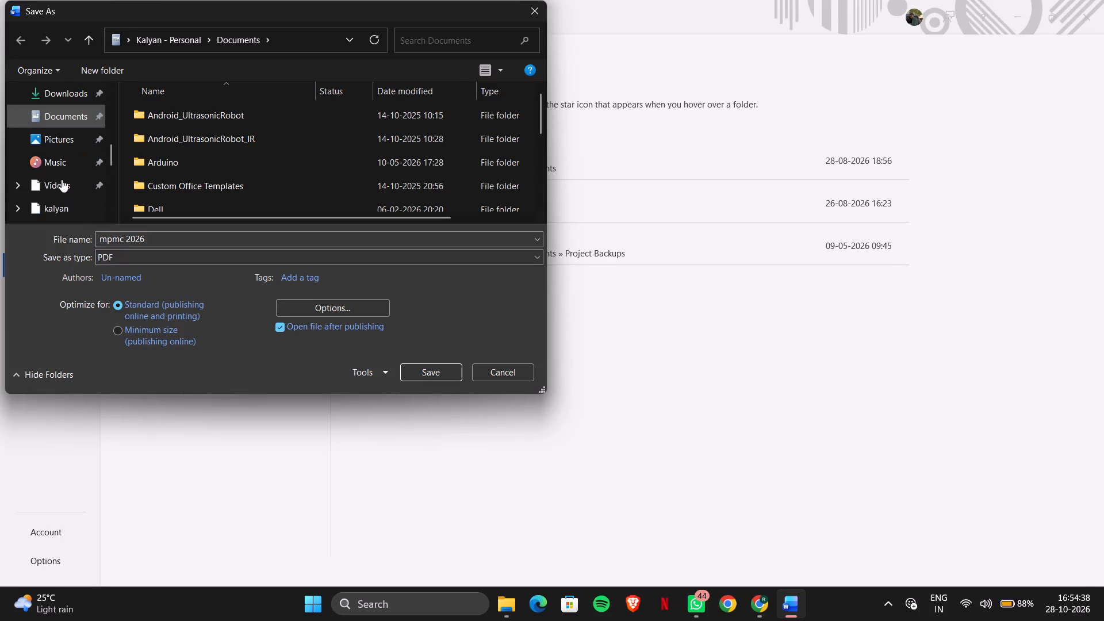
scroll(62, 179, down, 1)
click(55, 179)
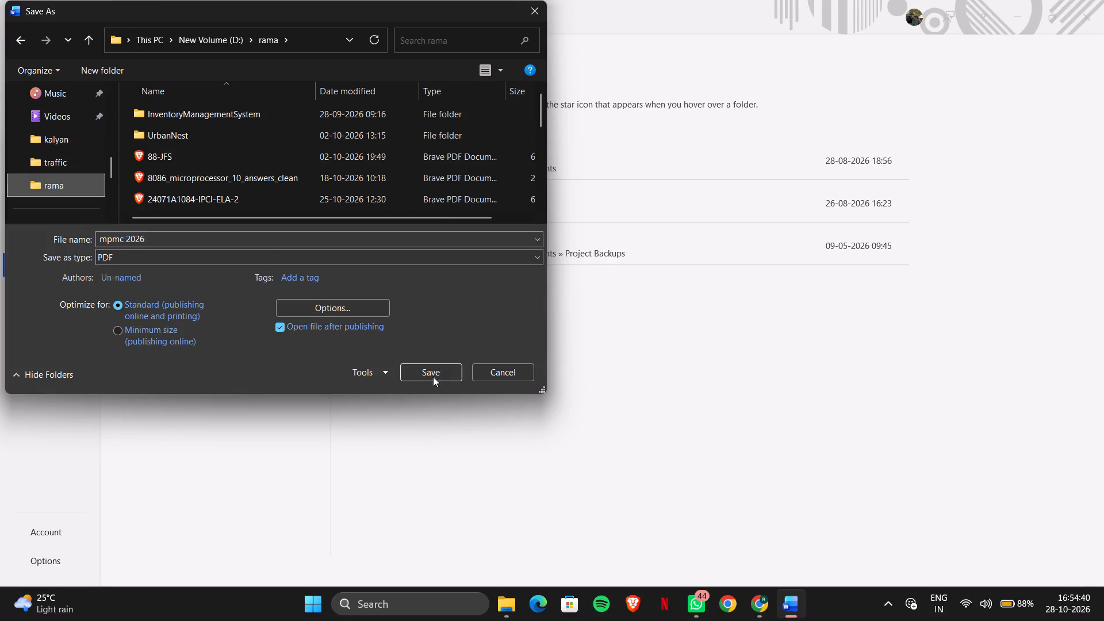
click(432, 373)
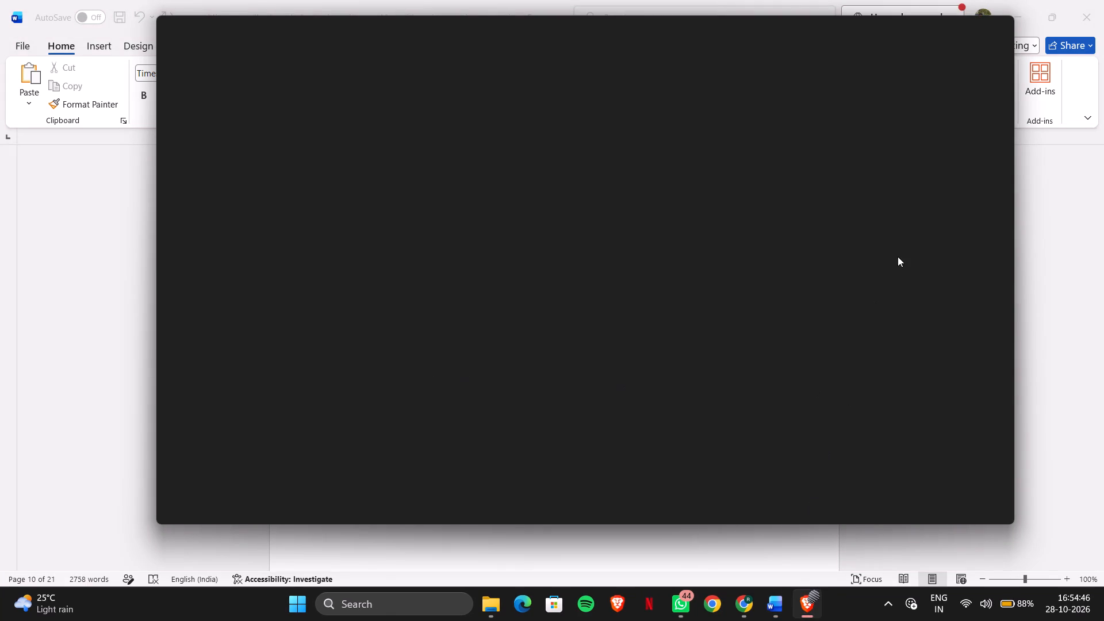
Close the browser window showing the exported PDF and the voting machine report's document window.
click(1004, 34)
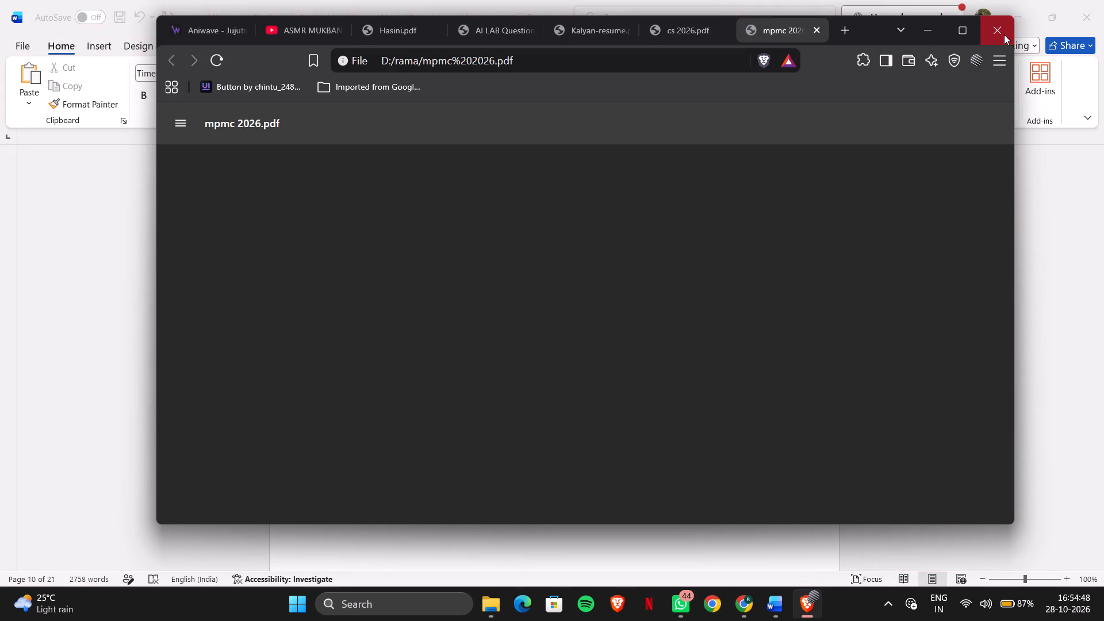
click(1082, 8)
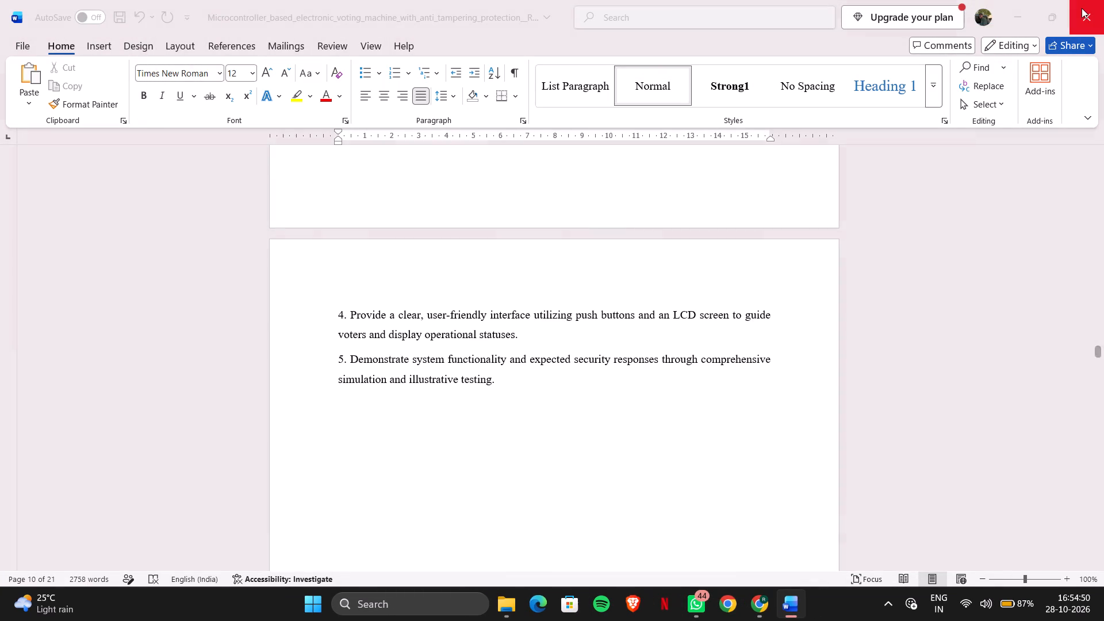
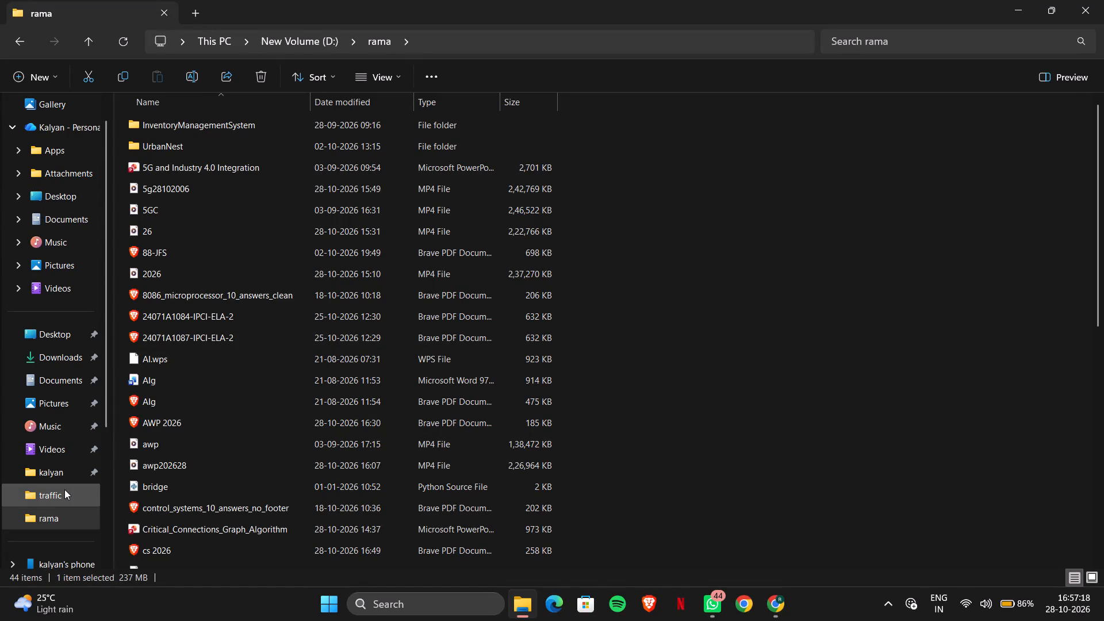
Open the report on performance degradation in a stadium with dense users from the Downloads folder and enable editing.
click(50, 367)
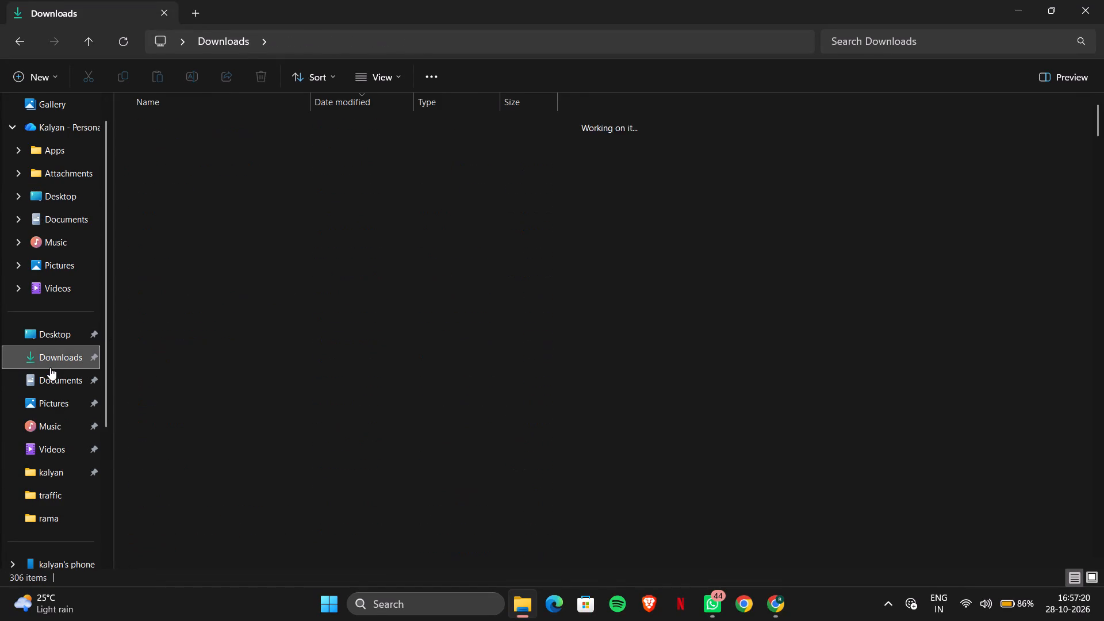
click(301, 139)
key(Return)
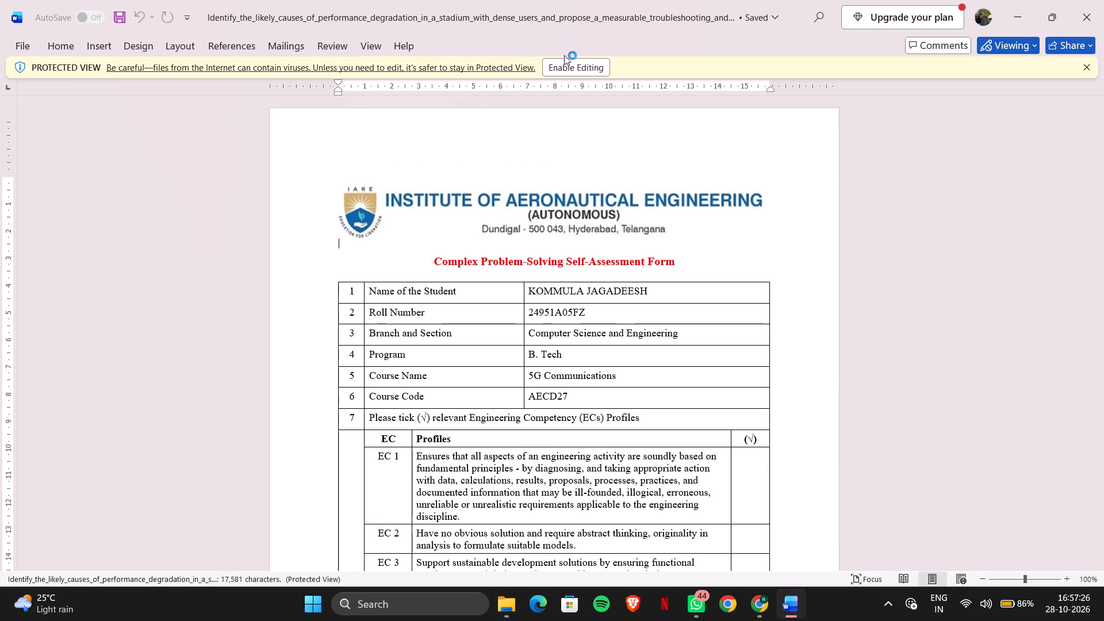
click(561, 62)
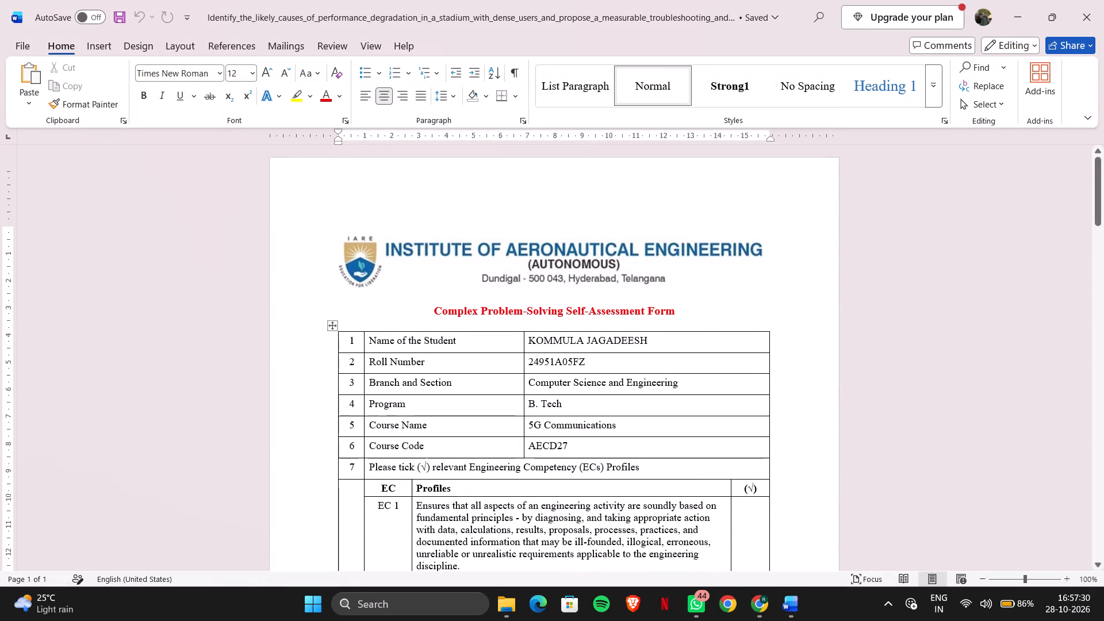
Replace the Name of the Student entry in the Self-Assessment Form with the new student's name in capitals.
drag(650, 339, 568, 340)
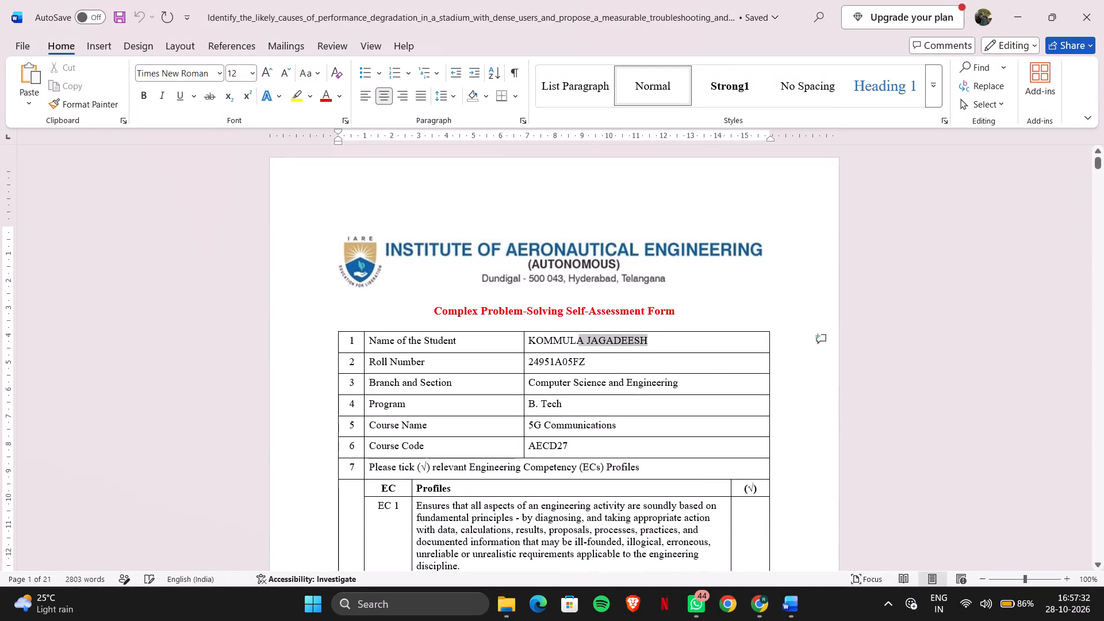
drag(568, 340, 552, 340)
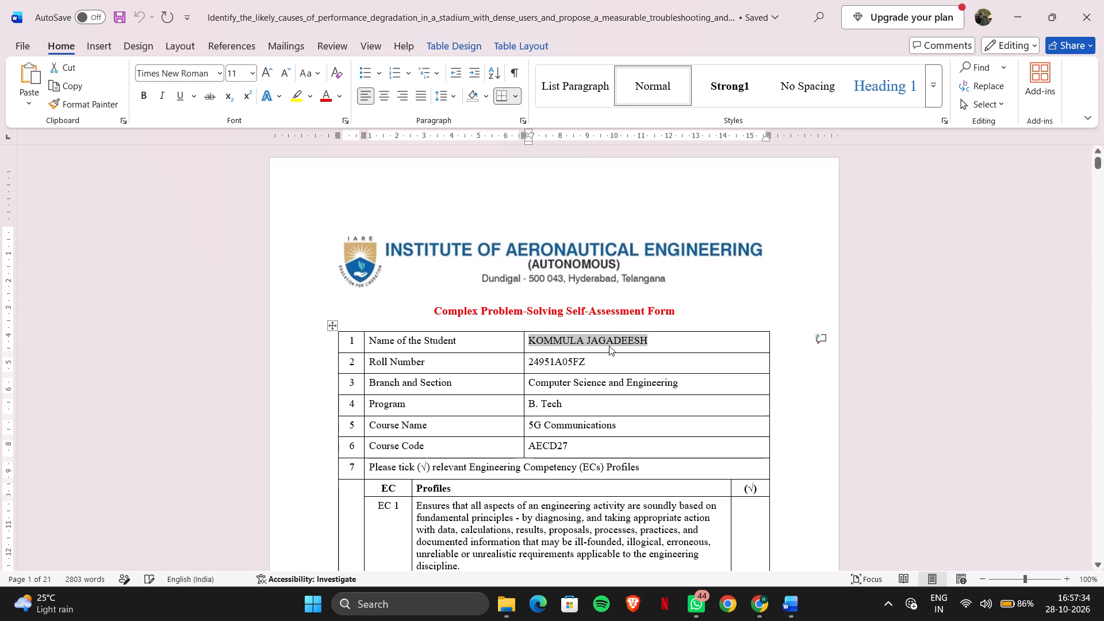
key(super+v)
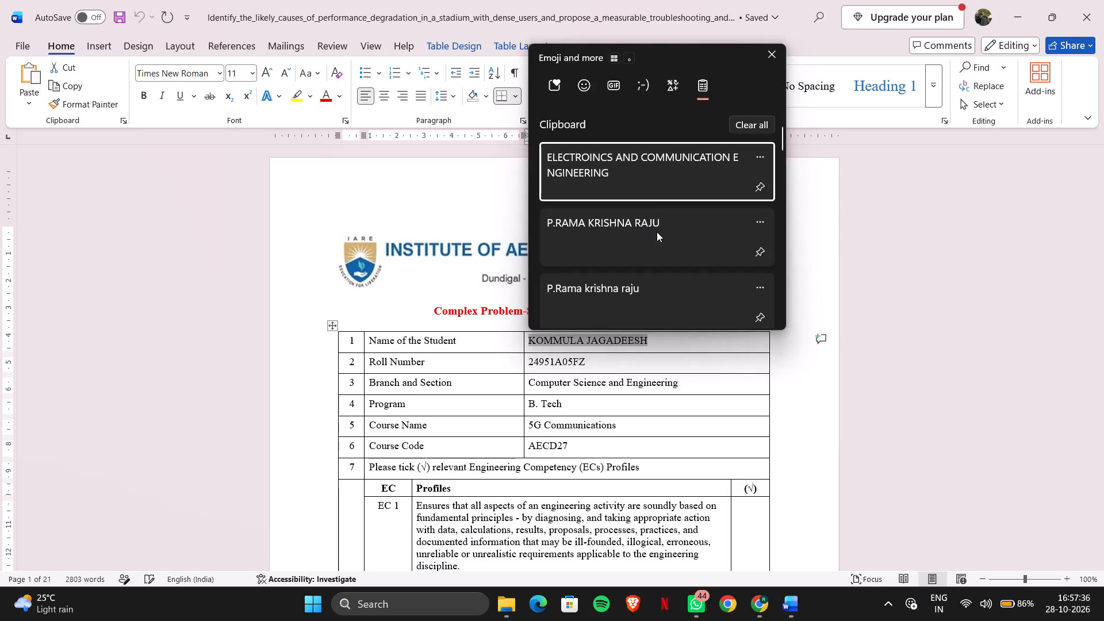
click(653, 229)
key(ctrl+v)
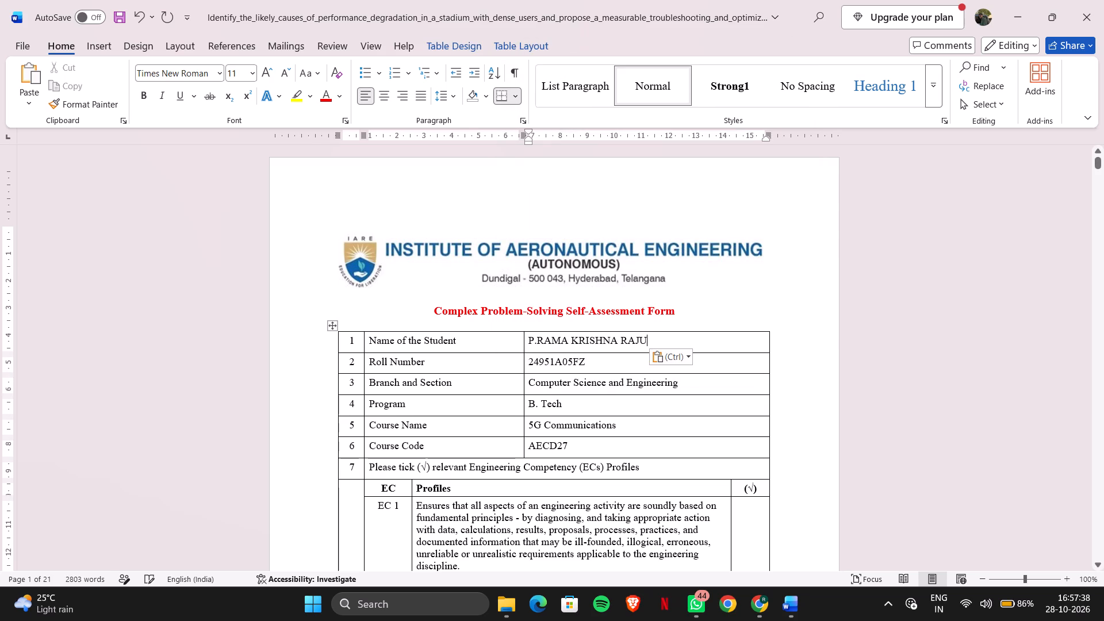
Replace the last three characters of the form's Roll Number with those of the new student's roll number.
click(600, 361)
key(BackSpace)
key(BackSpace)
key(BackSpace)
text(471)
Set the form's Branch and Section entry to "Electroincs and communication Engineering".
scroll(600, 361, down, 1)
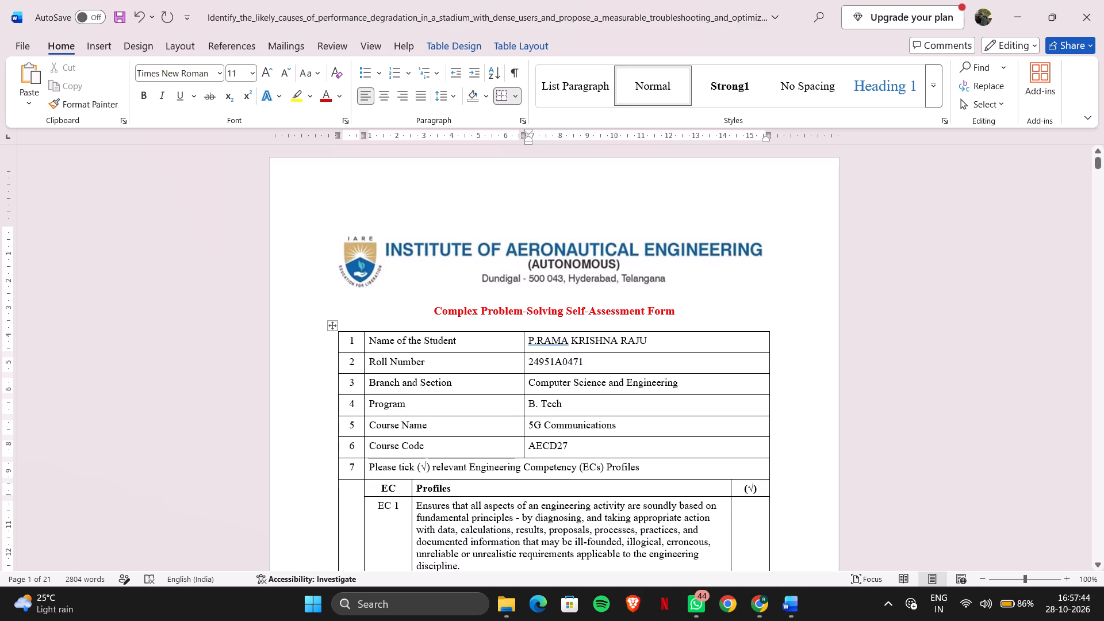
drag(684, 384, 547, 381)
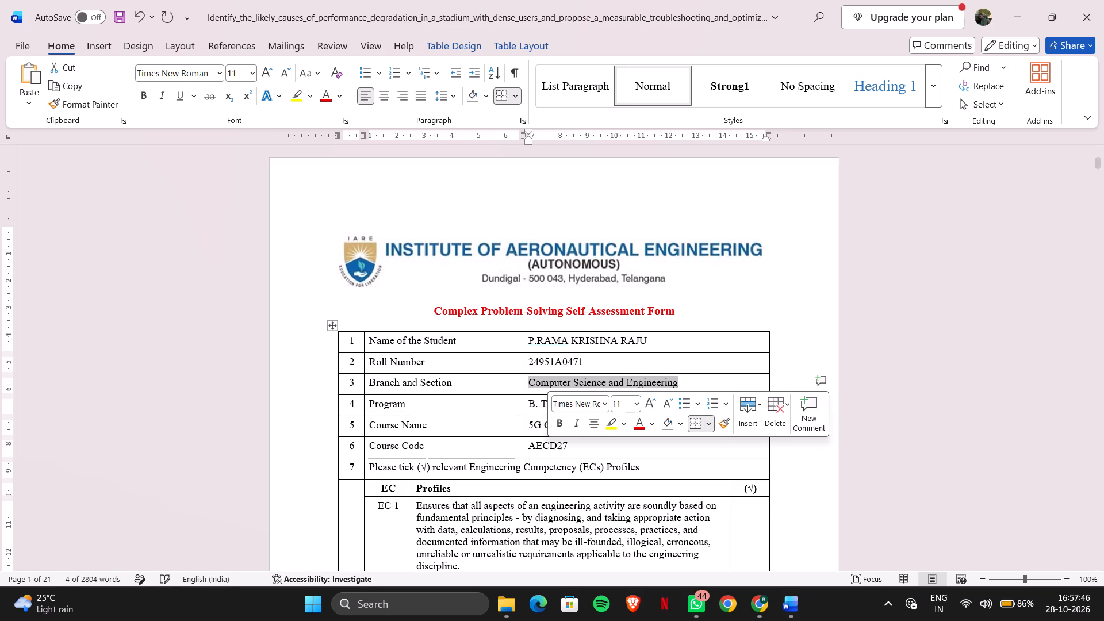
key(super+v)
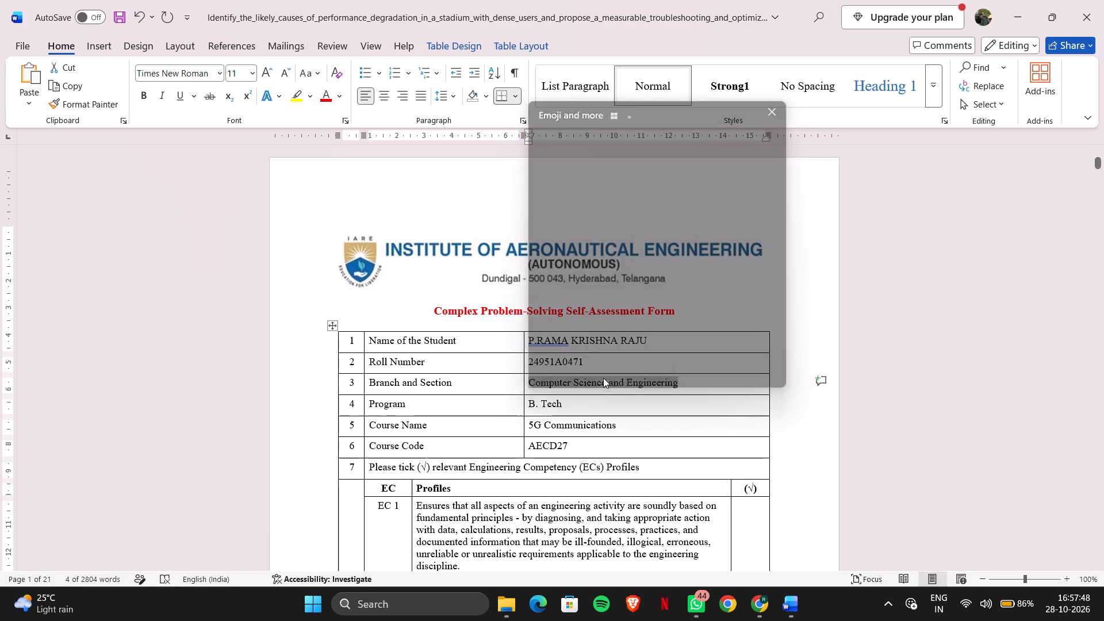
scroll(647, 302, down, 2)
click(670, 295)
key(ctrl+v)
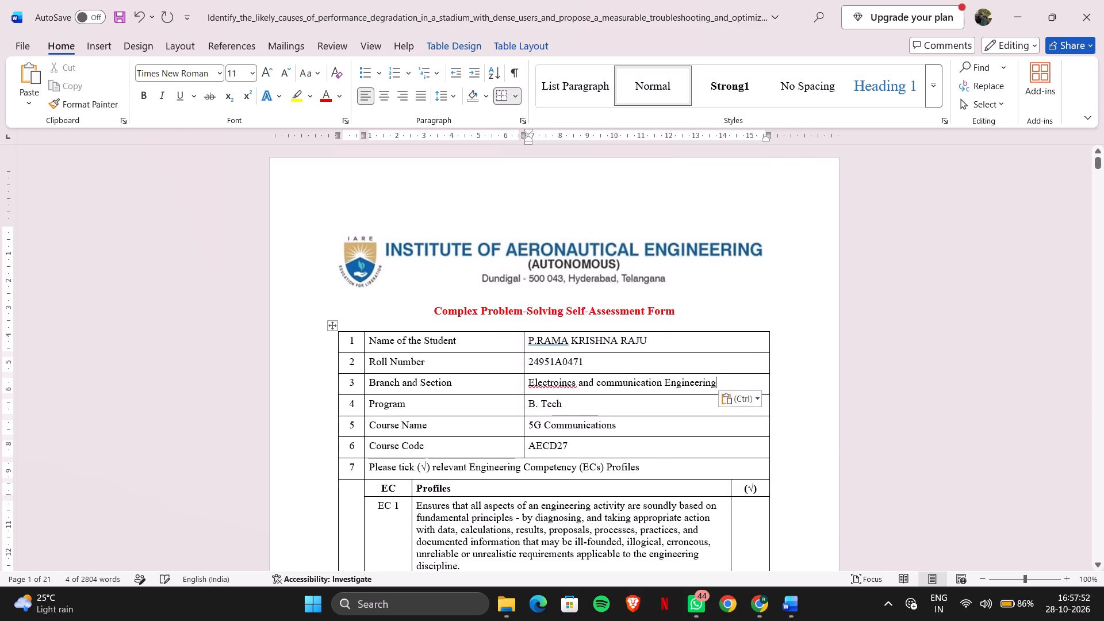
On the title page, replace the last three characters of the roll number with those of the new student's roll number.
scroll(670, 295, down, 1)
scroll(616, 344, down, 1)
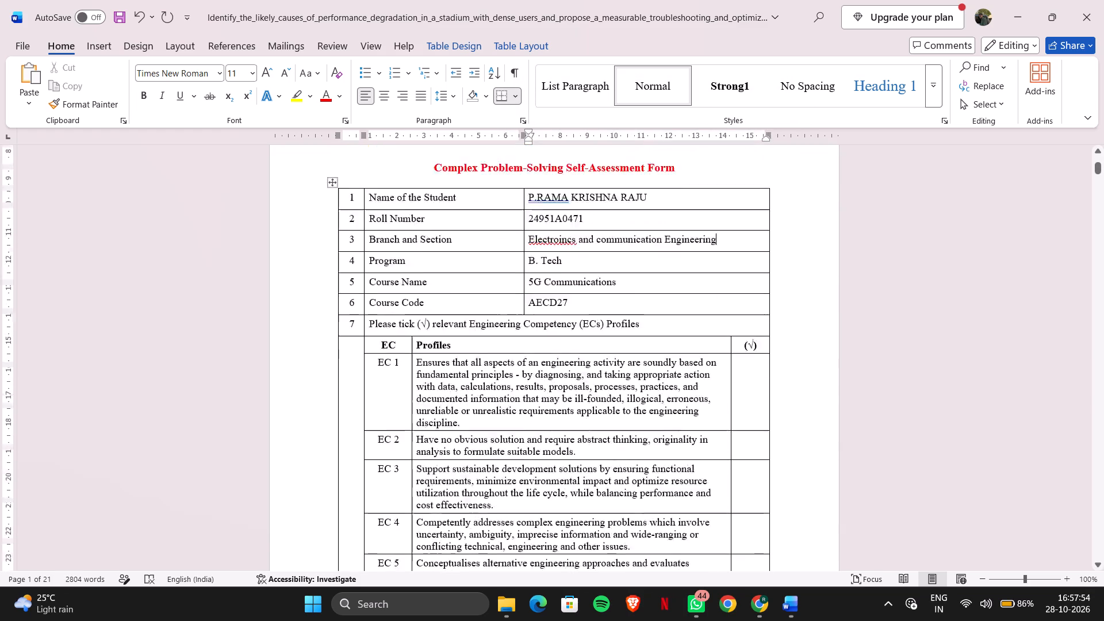
scroll(616, 344, down, 6)
scroll(616, 344, up, 1)
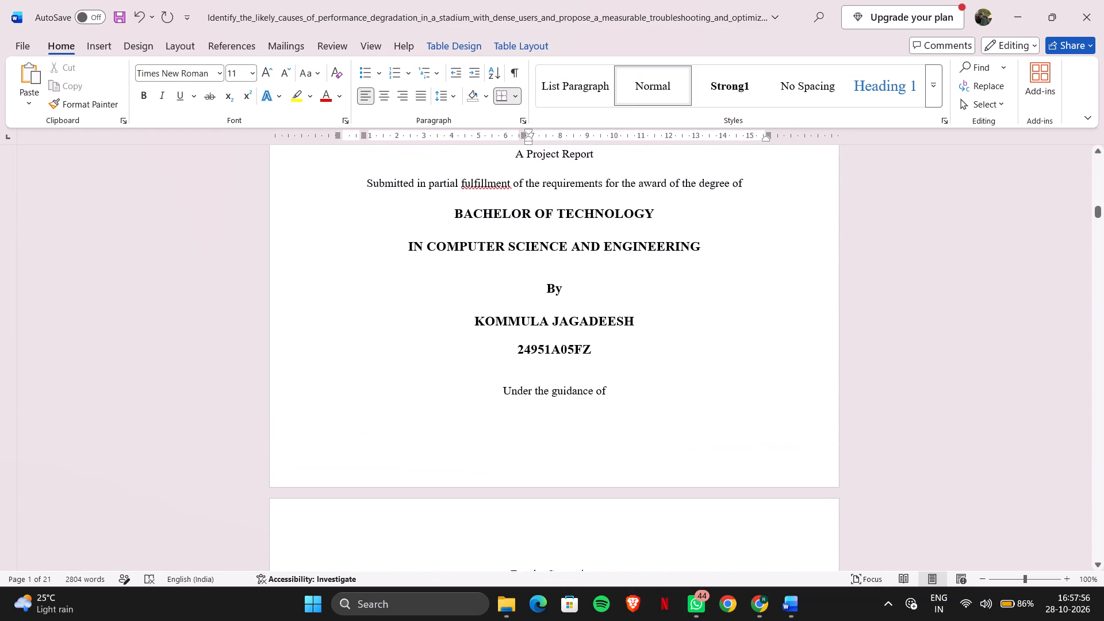
click(603, 347)
key(BackSpace)
key(BackSpace)
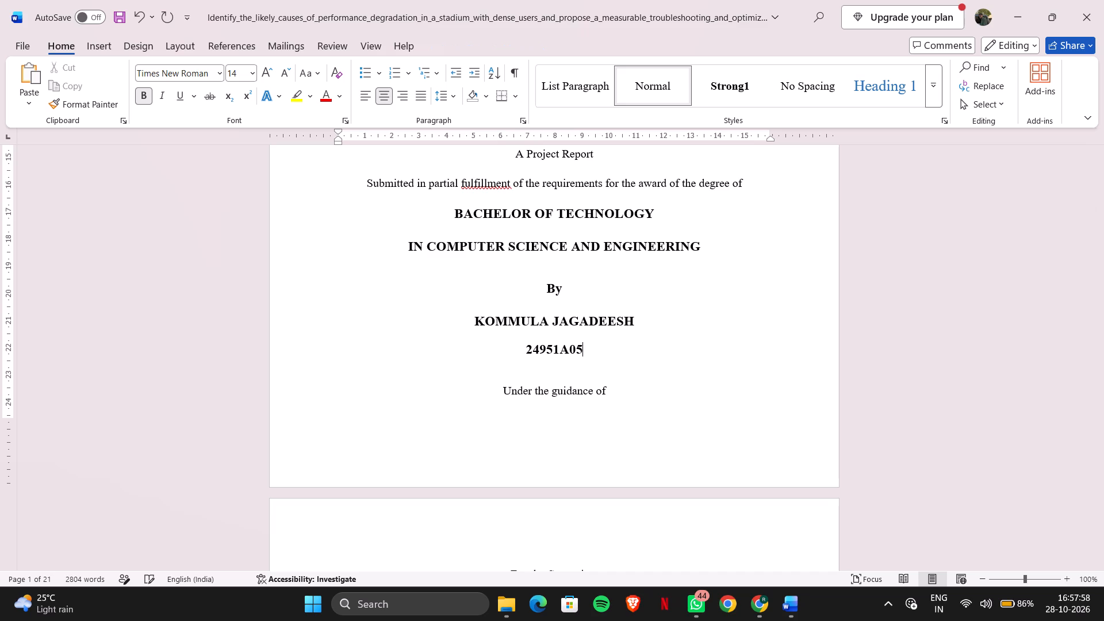
key(BackSpace)
text(471)
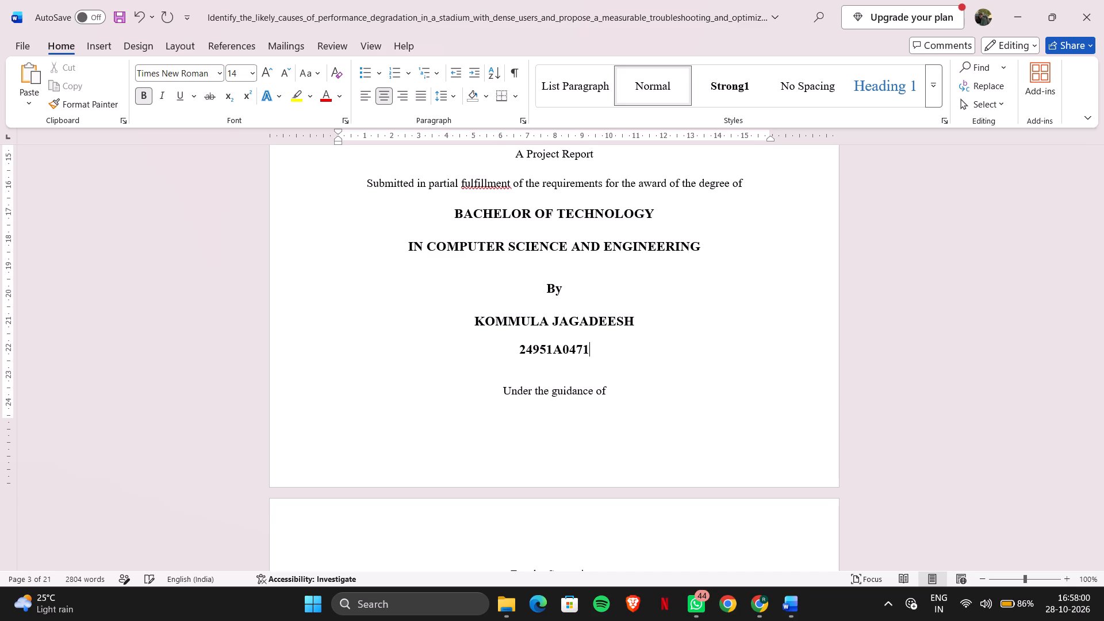
Replace the student name under "By" with the new student's name in capitals, keeping the roll number on its own line.
drag(646, 350, 478, 343)
key(super+v)
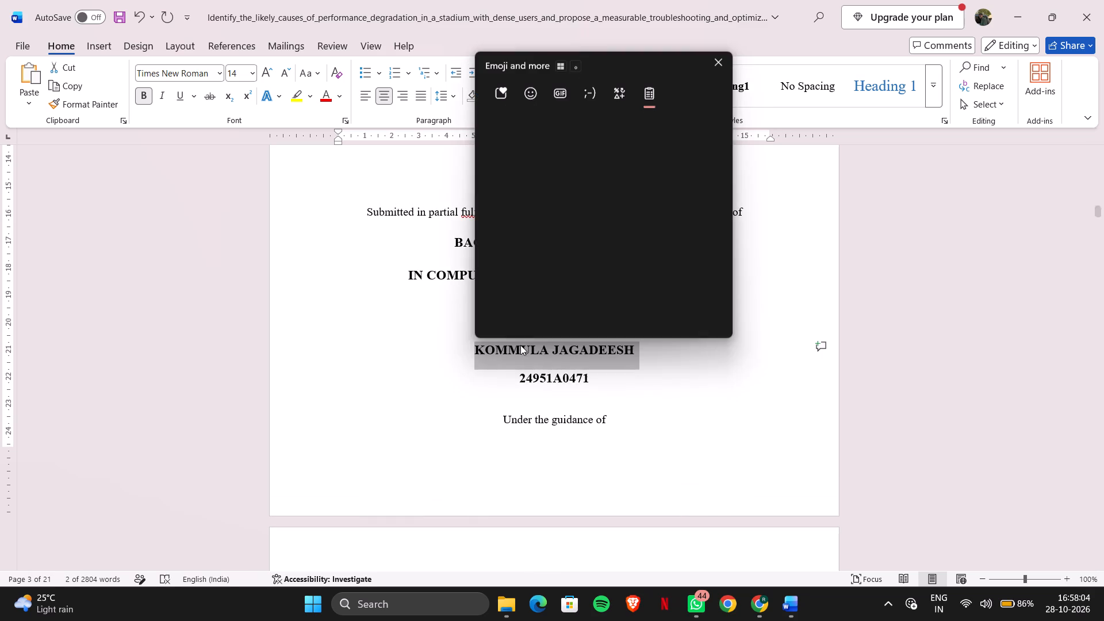
scroll(592, 254, down, 1)
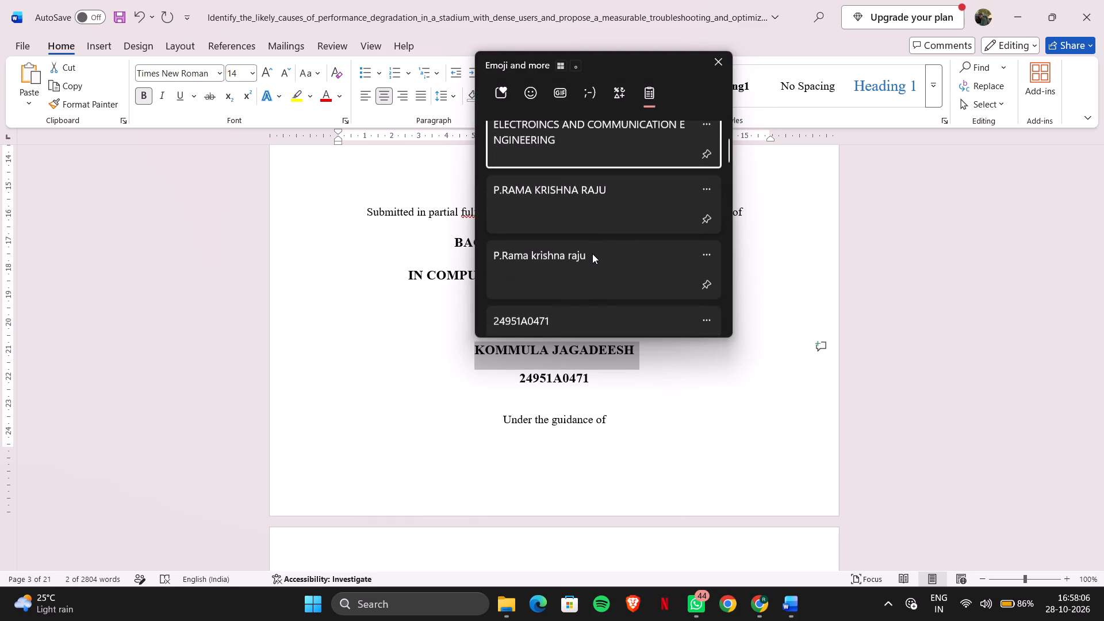
click(581, 200)
key(ctrl+v)
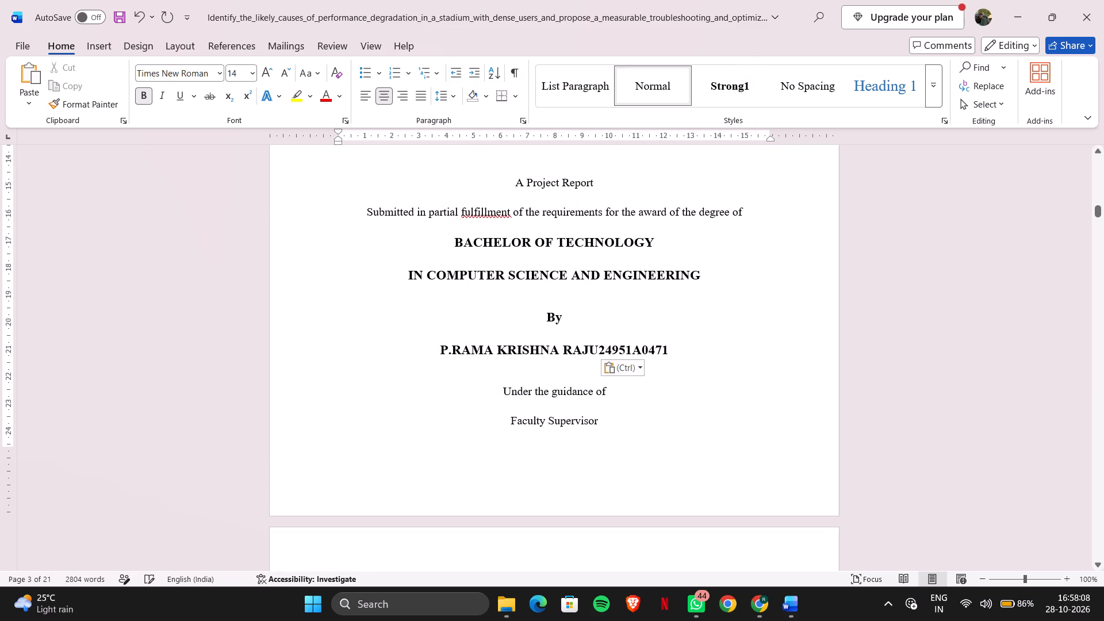
key(Return)
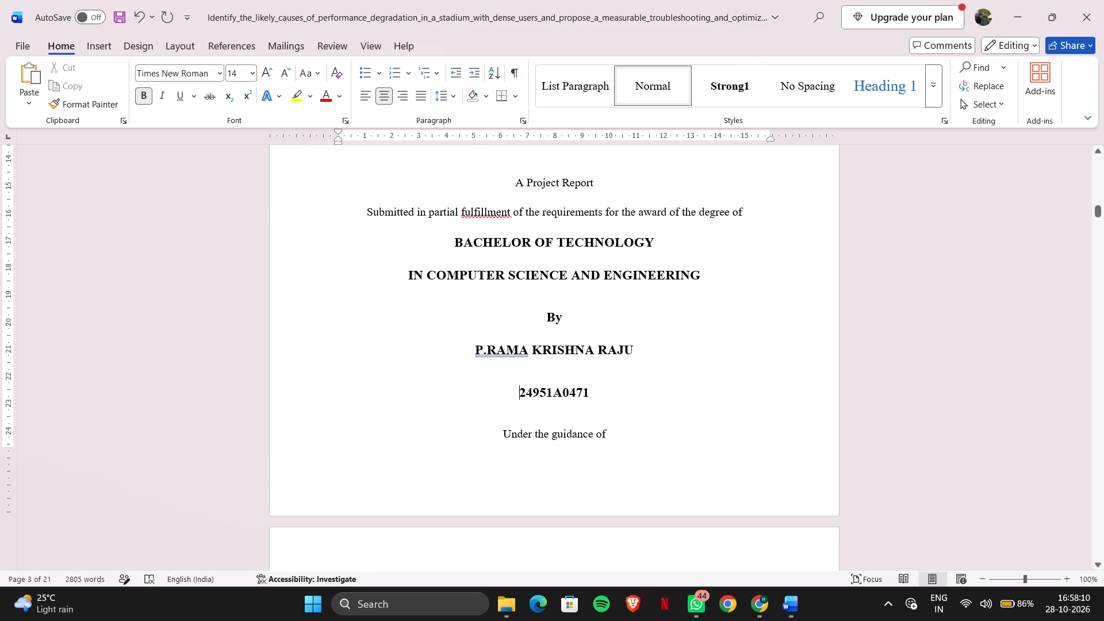
Put the title page's branch on its own line below "IN" and replace it with "ELECTROINCS AND COMMUNICATION ENGINEERING".
drag(705, 271, 440, 281)
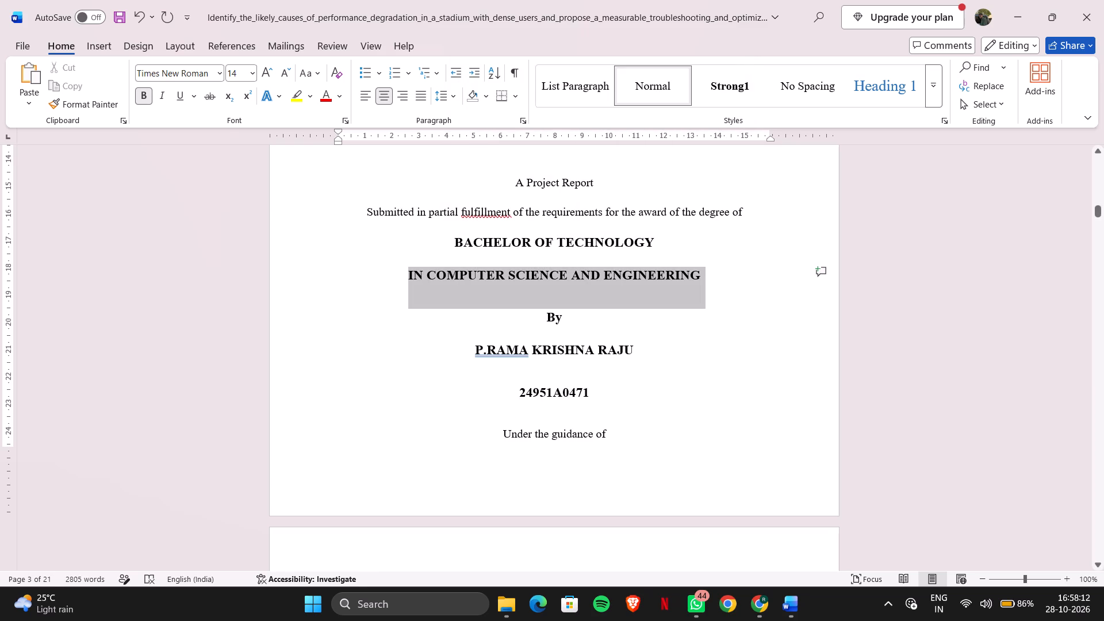
drag(440, 281, 436, 281)
click(436, 281)
click(428, 278)
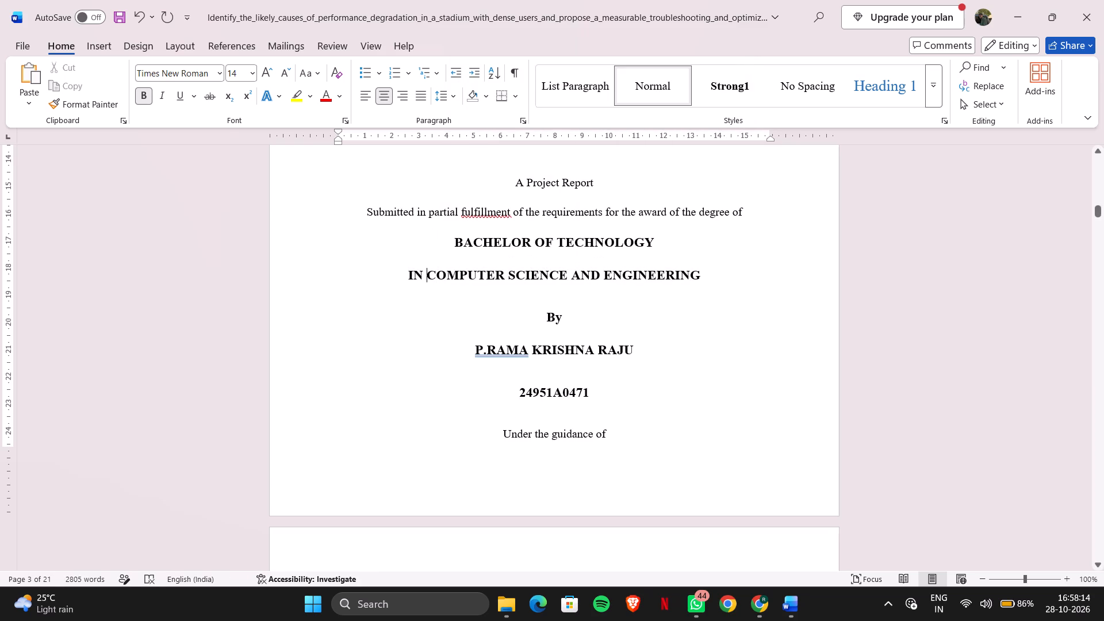
key(Return)
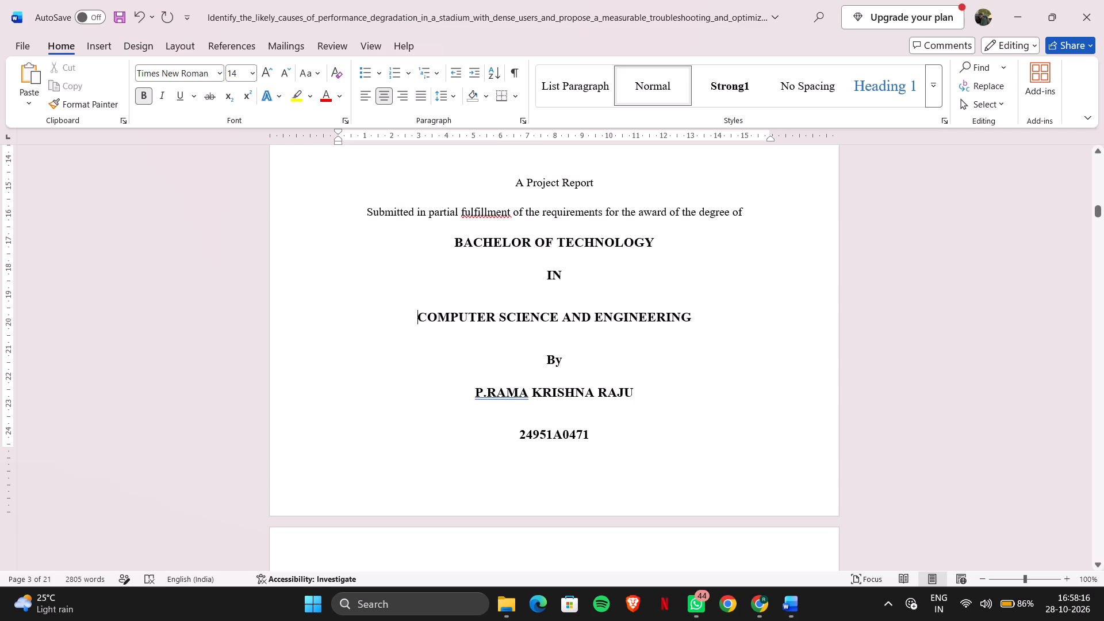
drag(697, 313, 449, 327)
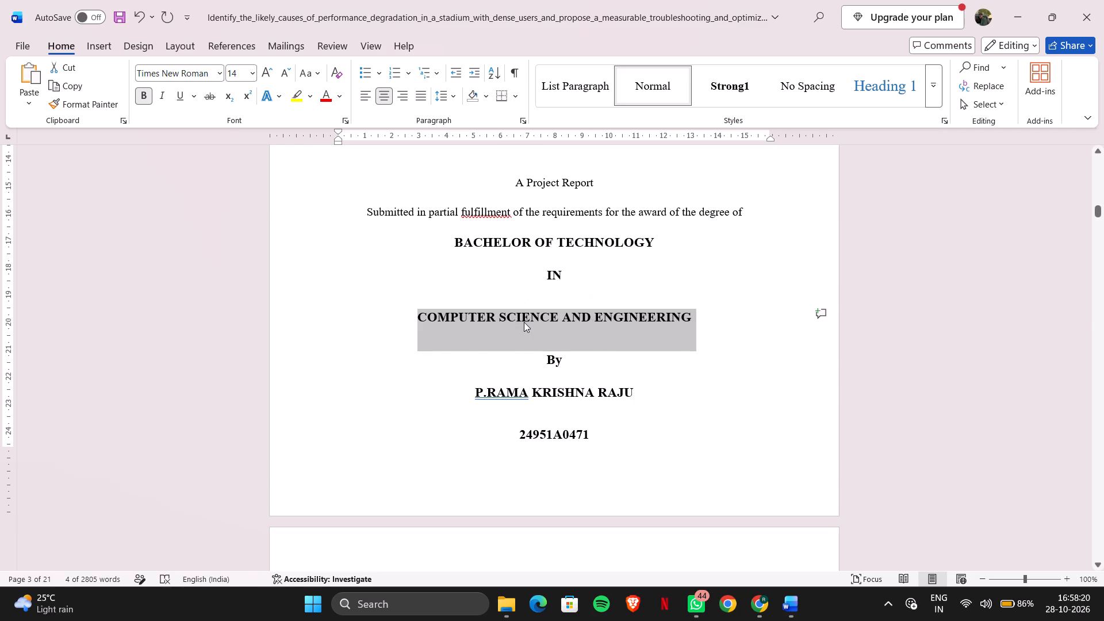
key(super+v)
click(549, 467)
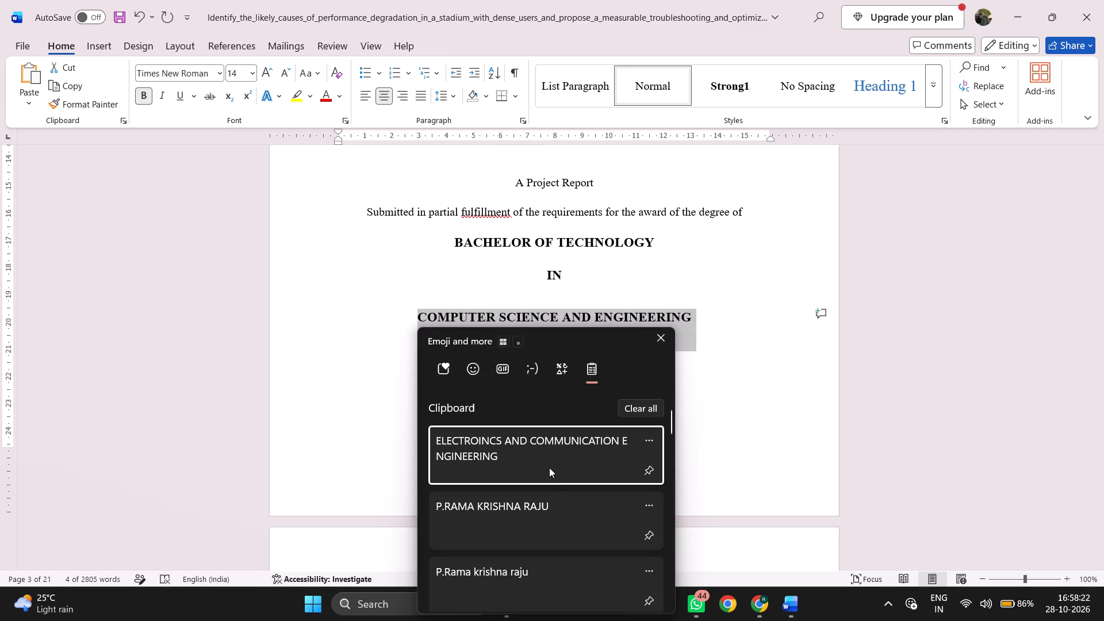
key(ctrl+v)
Delete the text from "Under the guidance of" through "Department of Computer Science and Engineering" below the title page's roll number.
scroll(672, 415, down, 1)
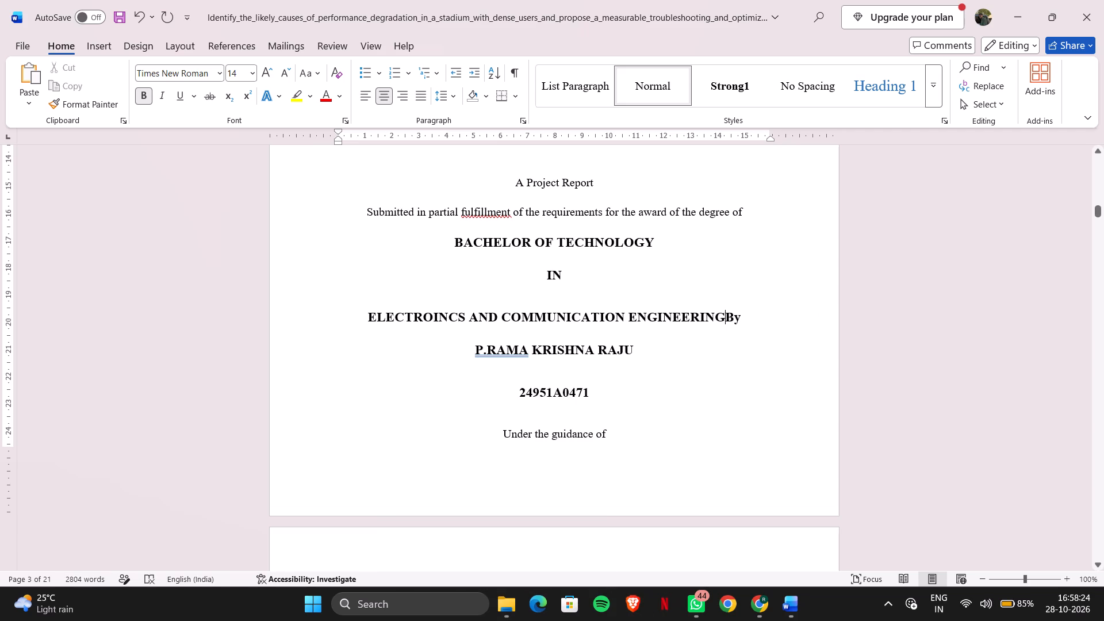
scroll(672, 415, down, 1)
scroll(672, 415, up, 1)
scroll(672, 415, down, 1)
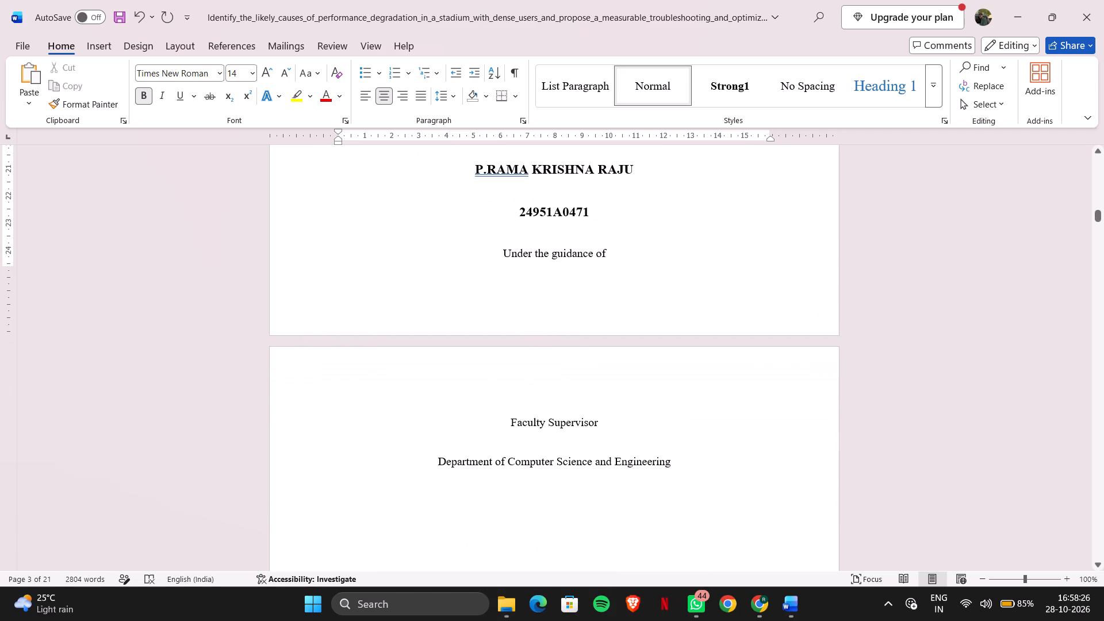
drag(679, 458, 493, 259)
key(BackSpace)
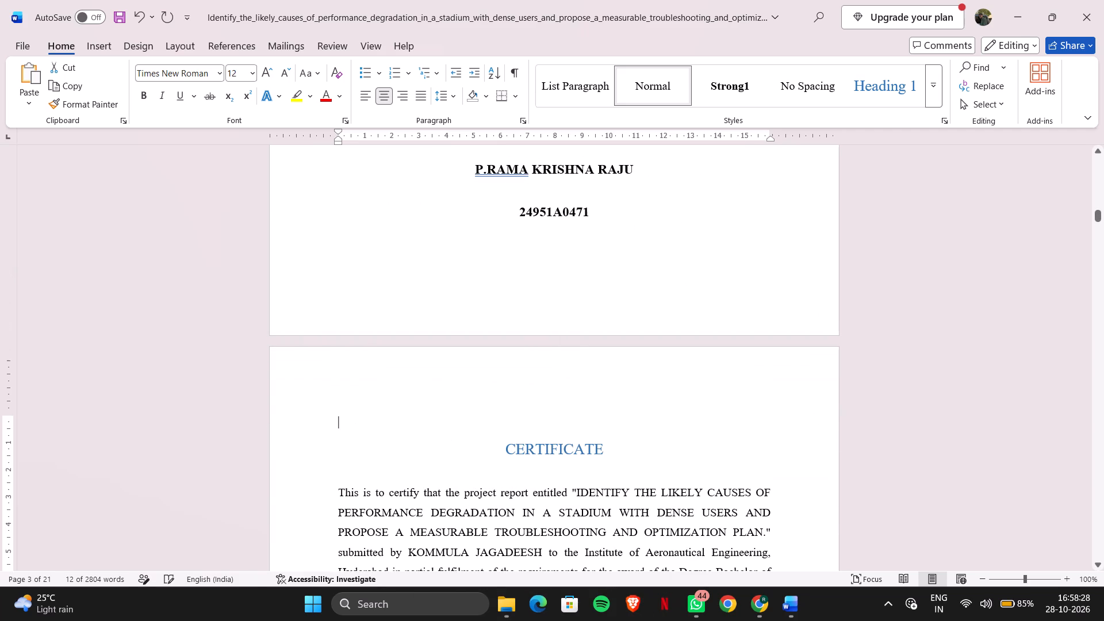
scroll(493, 259, down, 1)
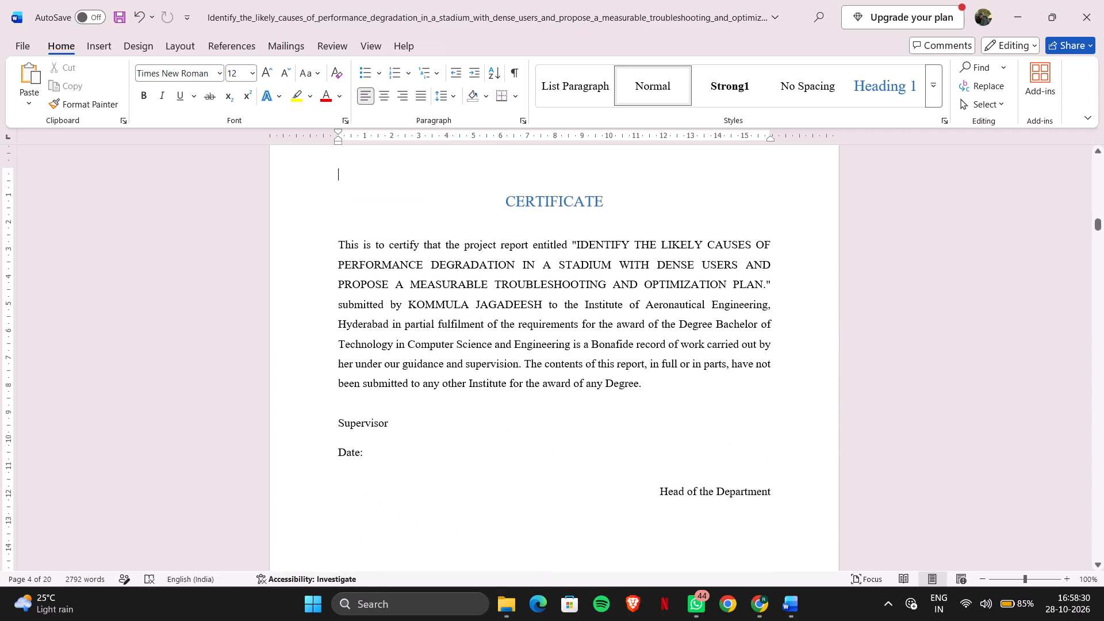
key(BackSpace)
Replace the student name after "submitted by" in the Certificate with the new student's name in capitals.
drag(542, 304, 435, 301)
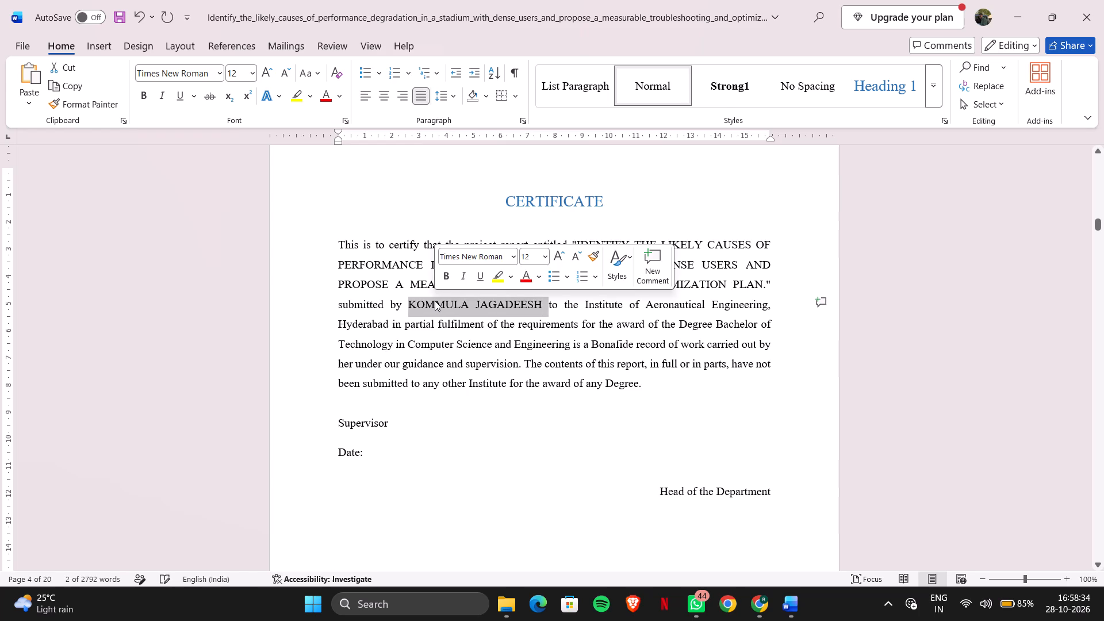
key(super+v)
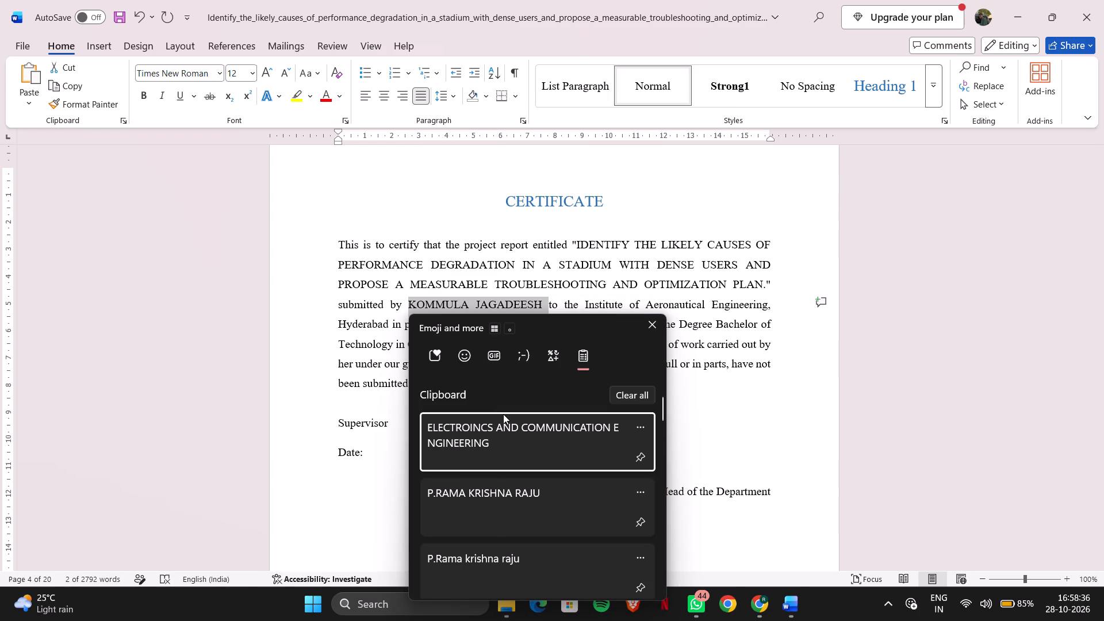
click(493, 517)
key(ctrl+v)
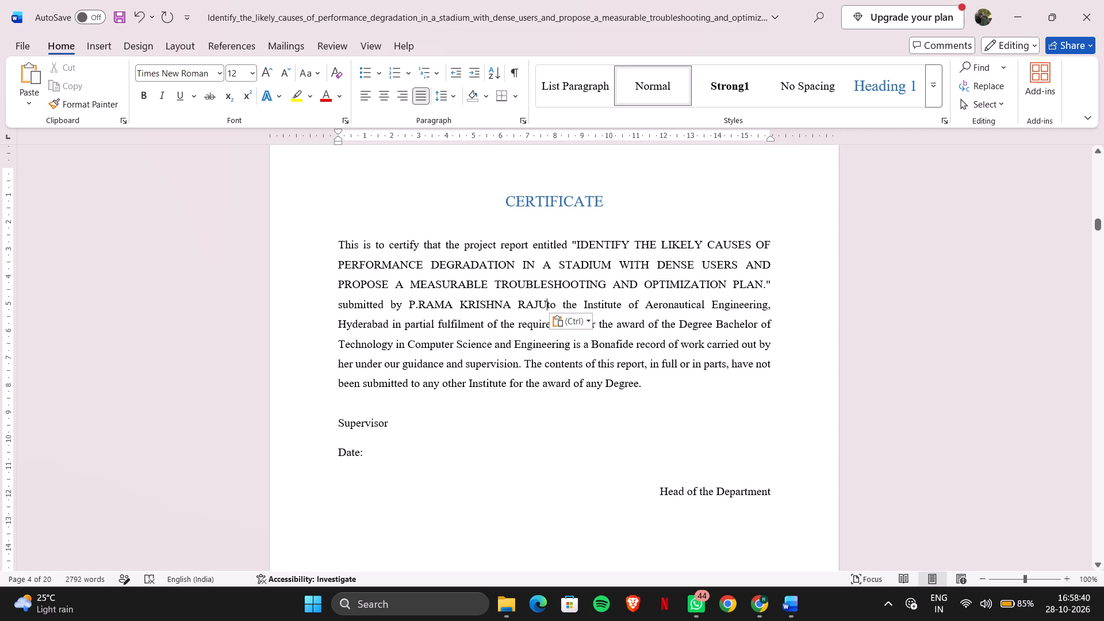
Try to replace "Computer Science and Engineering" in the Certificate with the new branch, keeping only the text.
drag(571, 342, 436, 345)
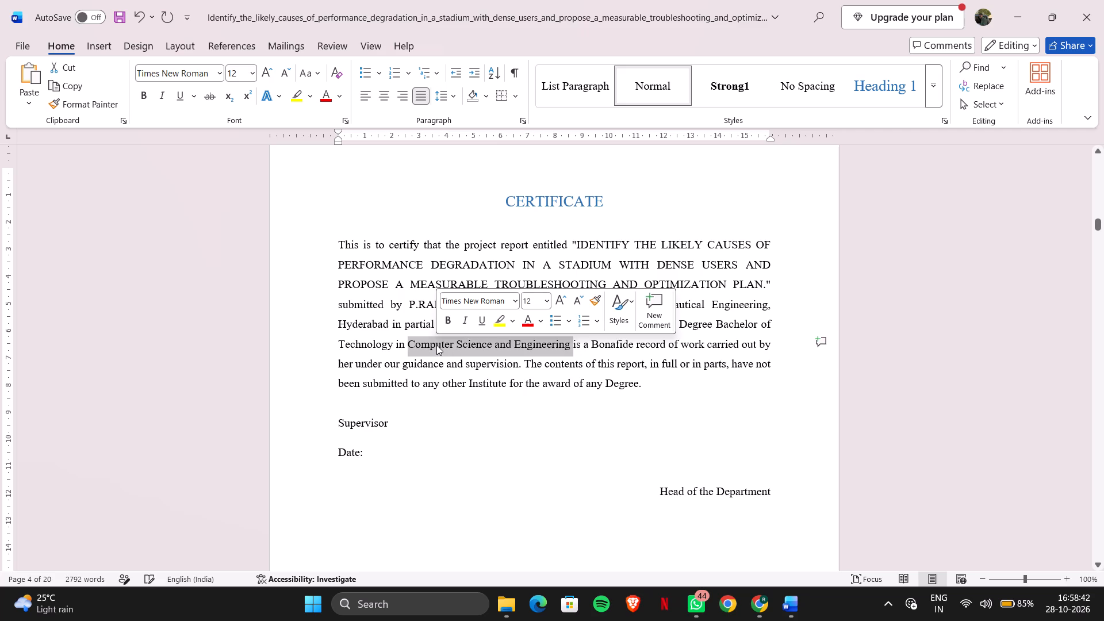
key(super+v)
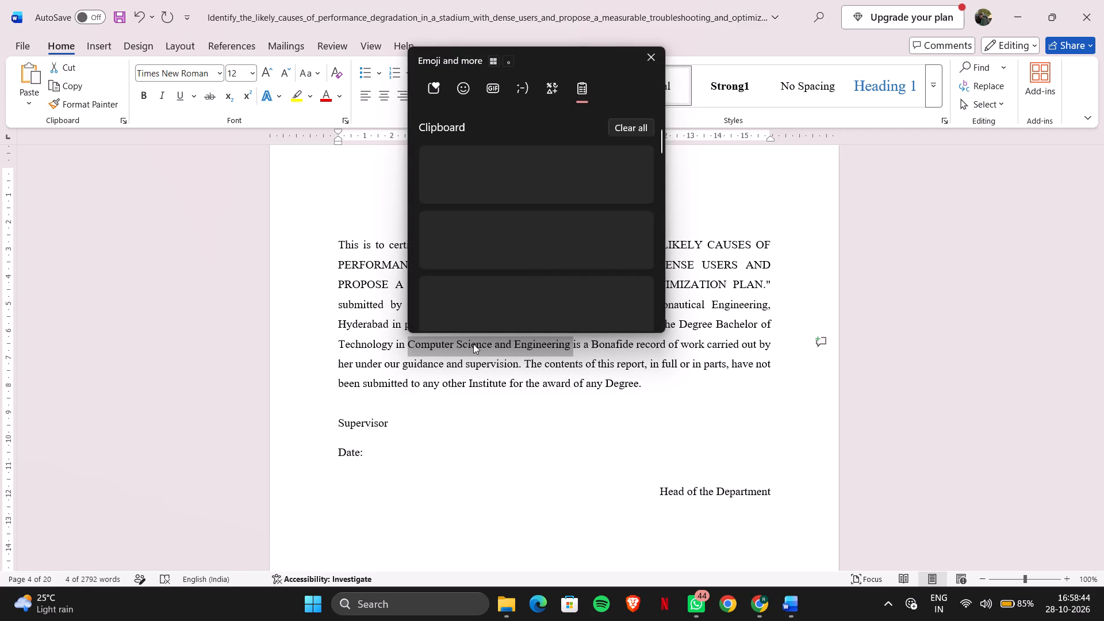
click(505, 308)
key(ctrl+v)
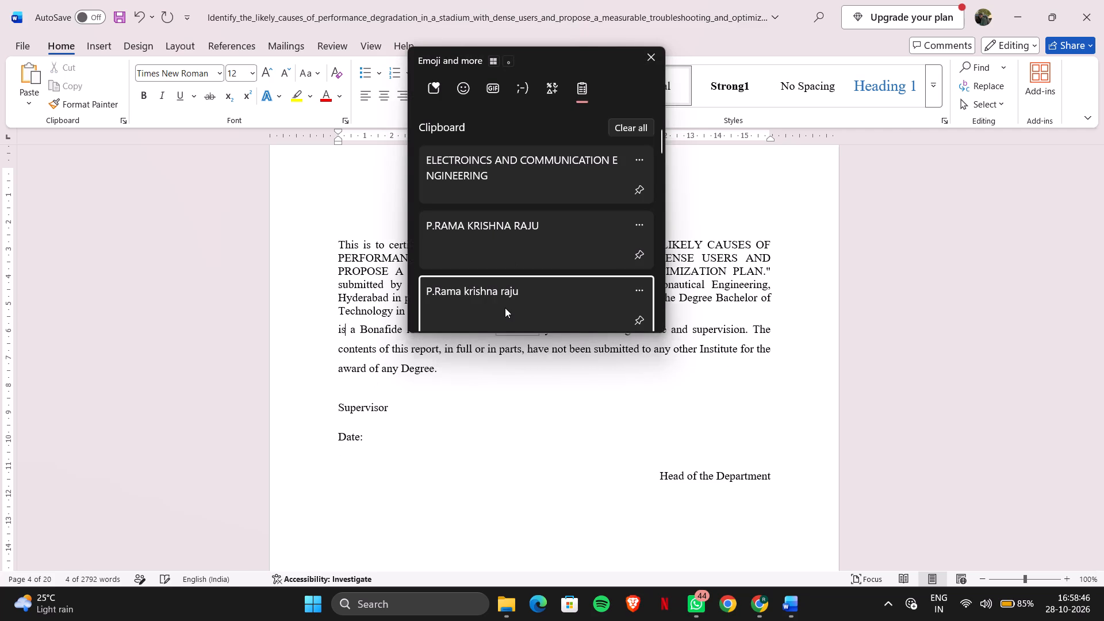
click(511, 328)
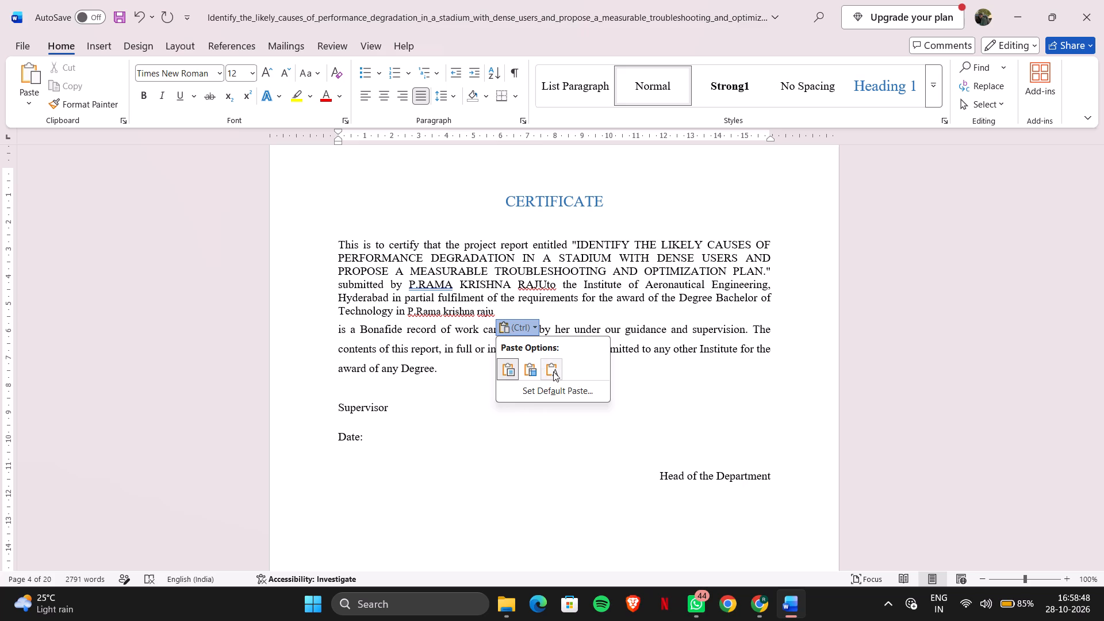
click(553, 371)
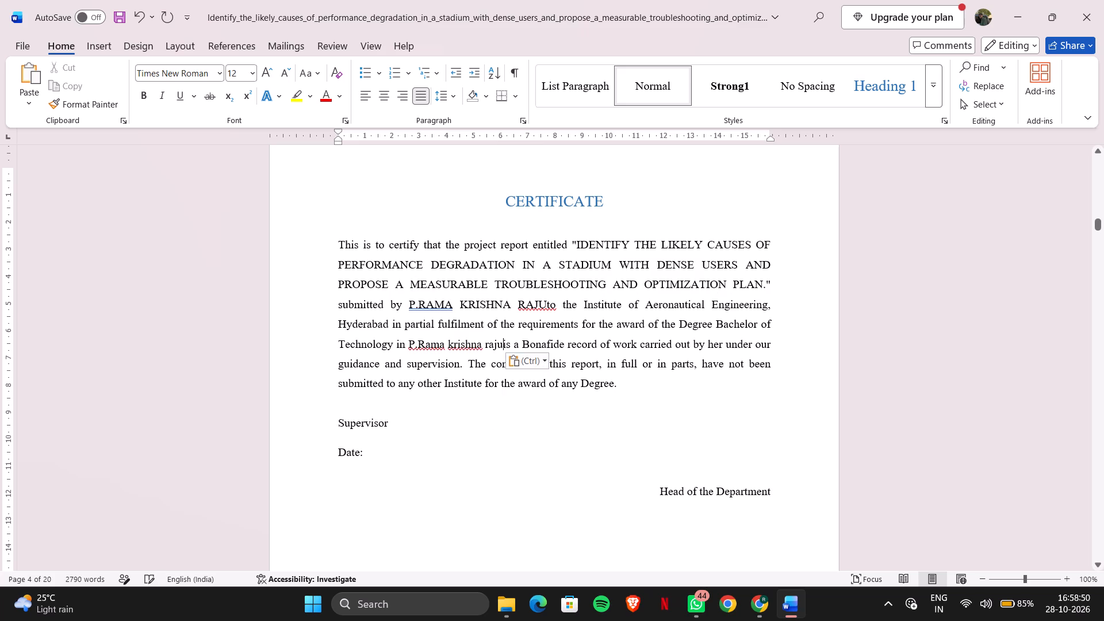
Insert a space between the new student's name and "to the Institute" in the Certificate.
click(547, 303)
key(n)
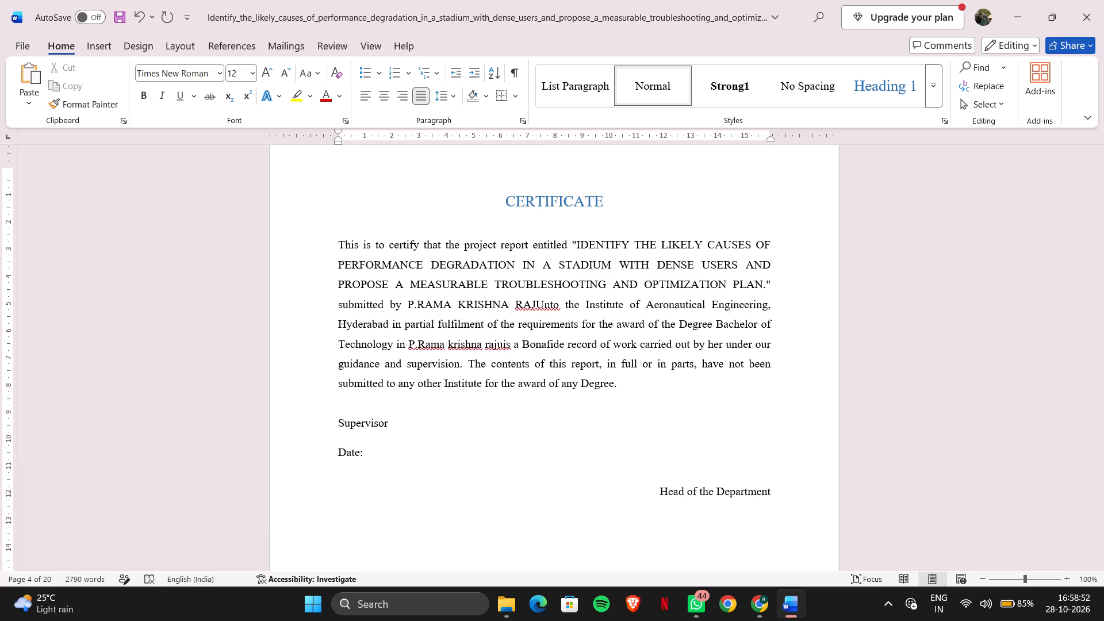
key(BackSpace)
key(space)
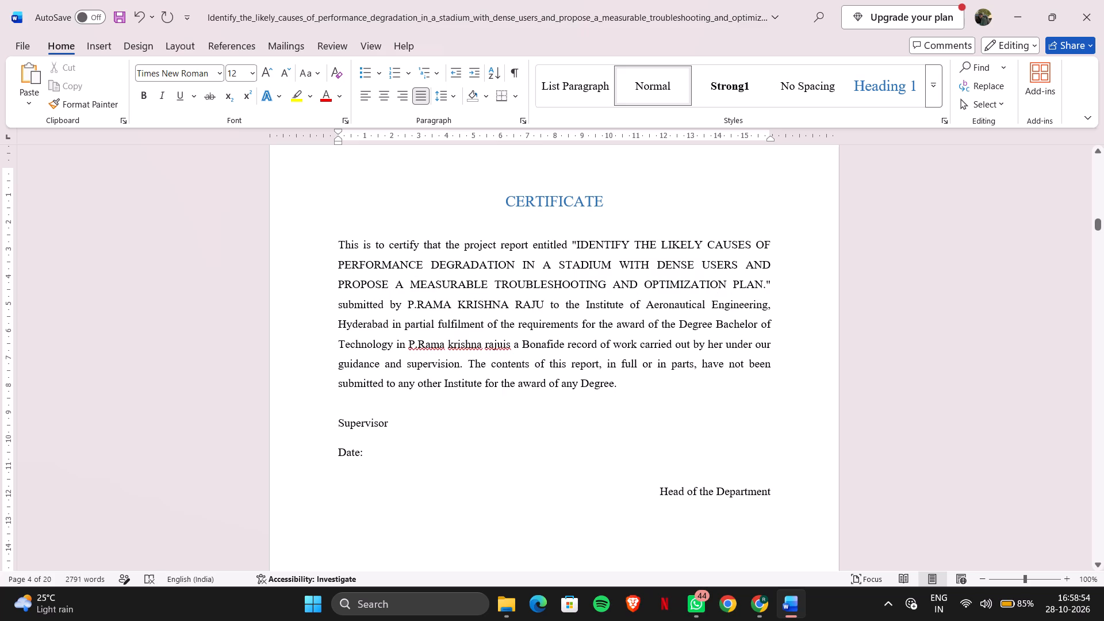
Replace the misplaced name and attached "is" after "Technology in" in the Certificate with "ELECTROINCS AND COMMUNICATION ENGINEERING", text only, plus a space.
drag(502, 342, 432, 347)
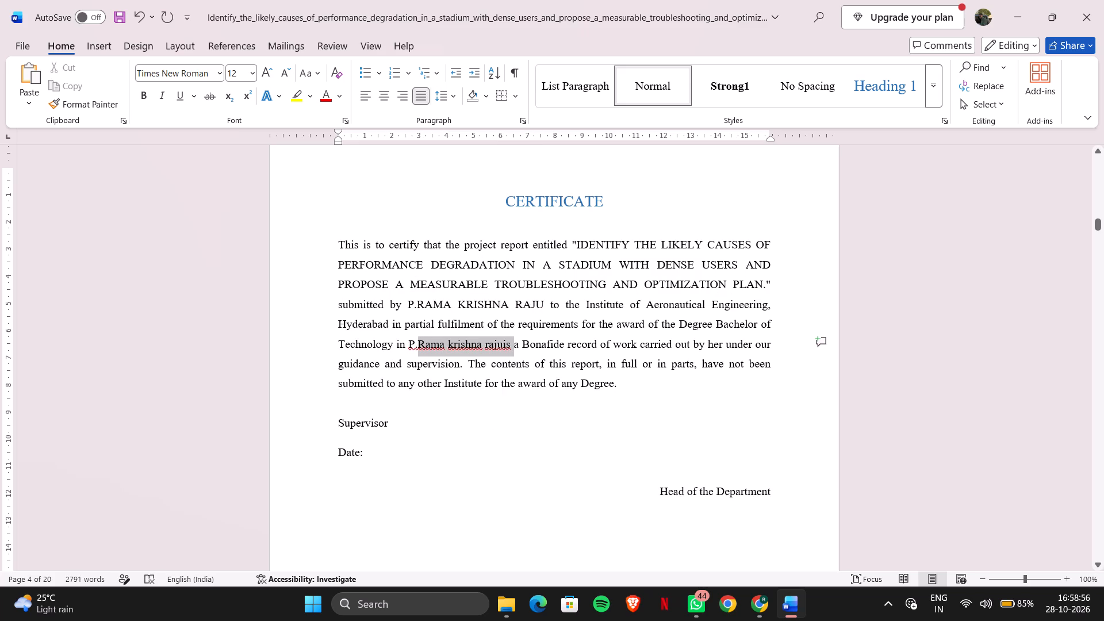
drag(432, 347, 408, 350)
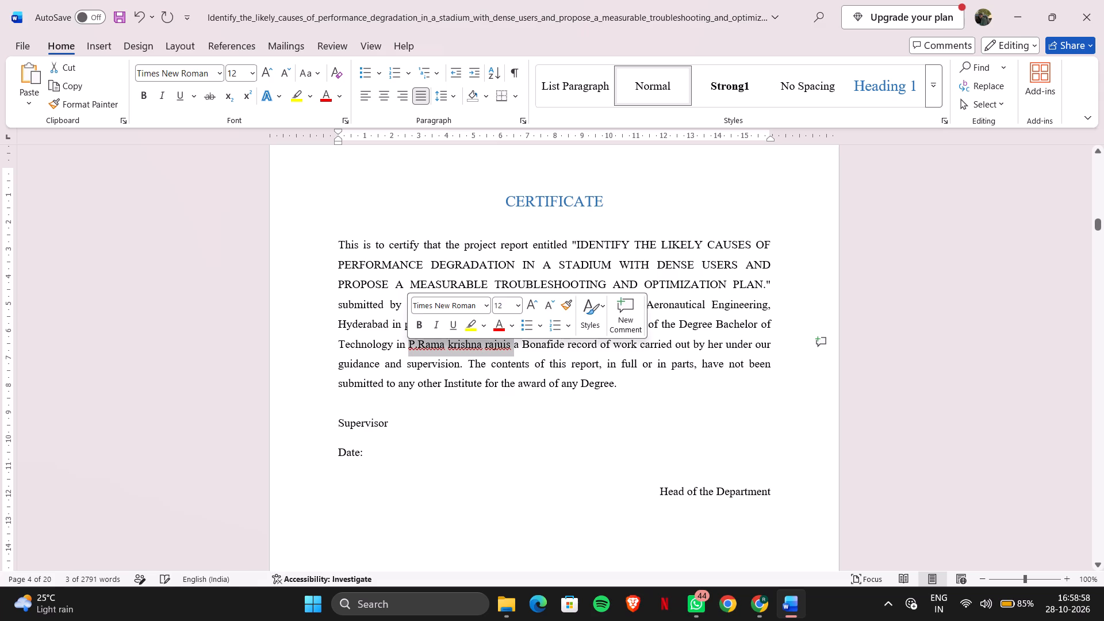
key(super+v)
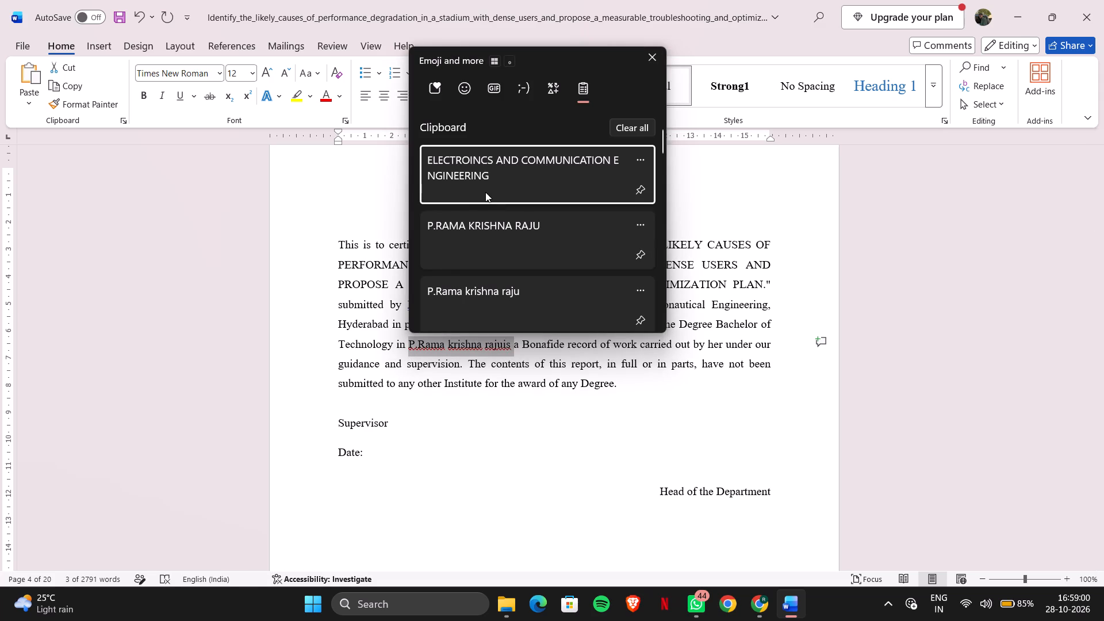
click(485, 192)
key(ctrl+v)
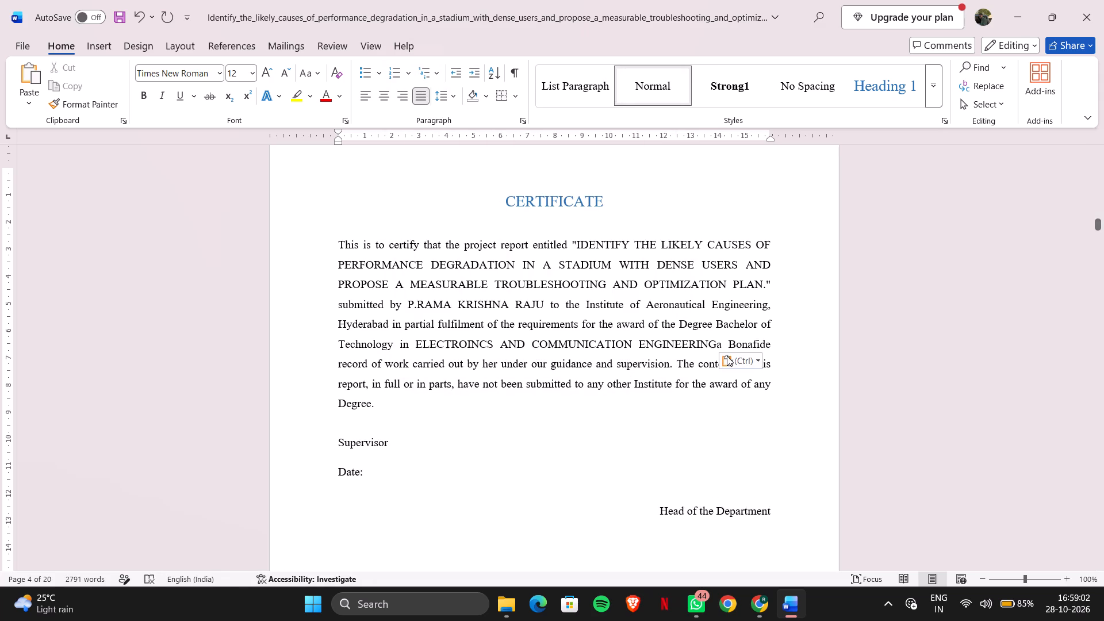
click(735, 356)
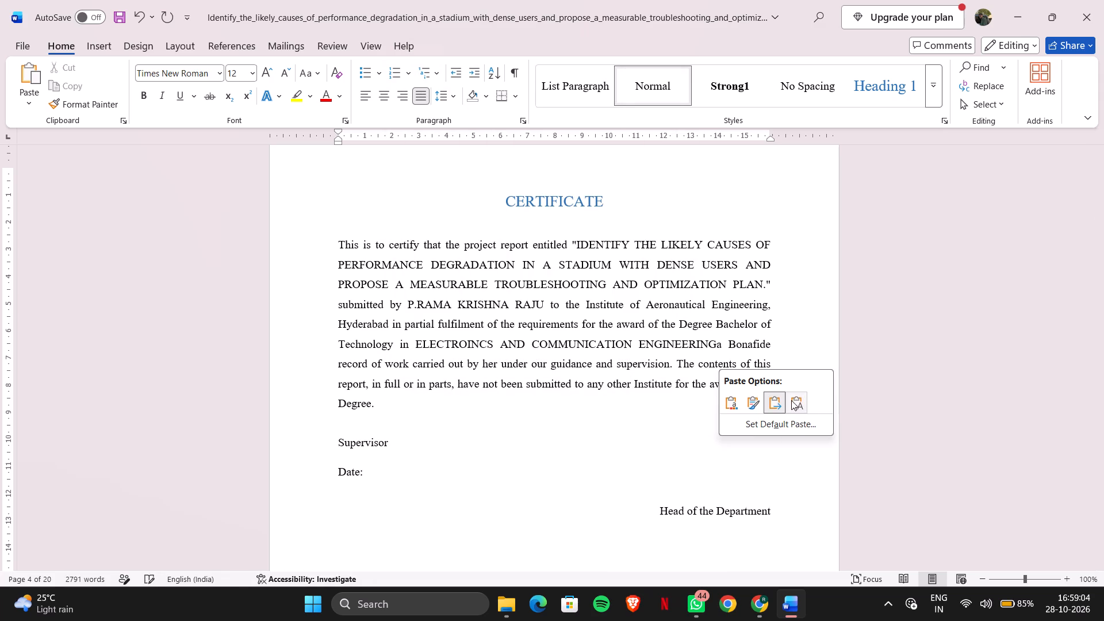
click(791, 400)
key(space)
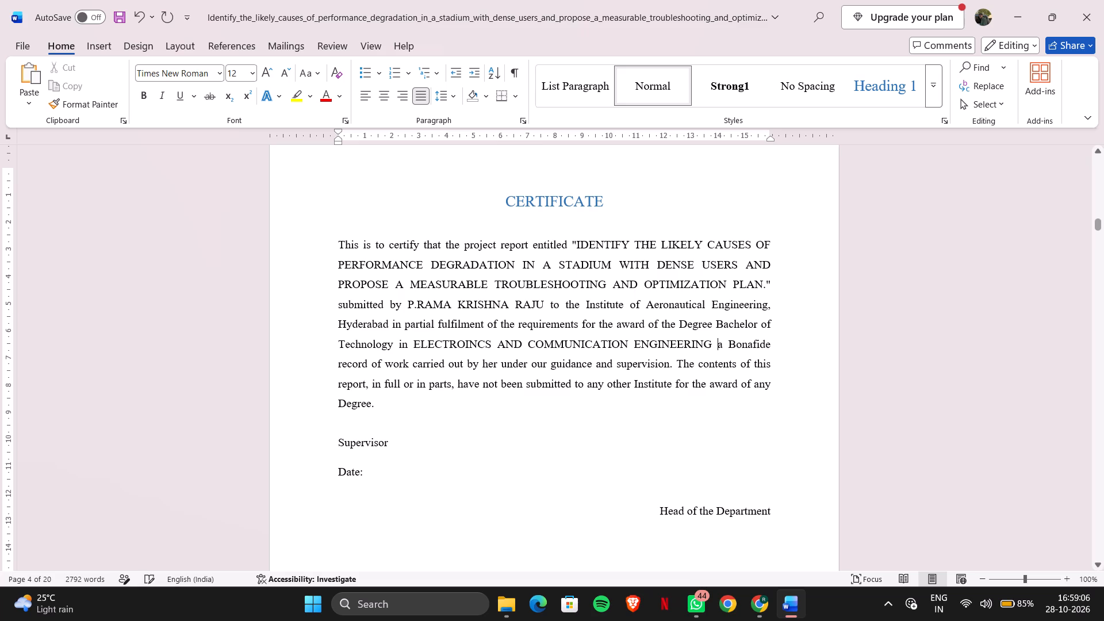
Replace "Computer Science and Engineering" in the Approval Sheet with "Electroincs and communication Engineering".
scroll(673, 446, down, 4)
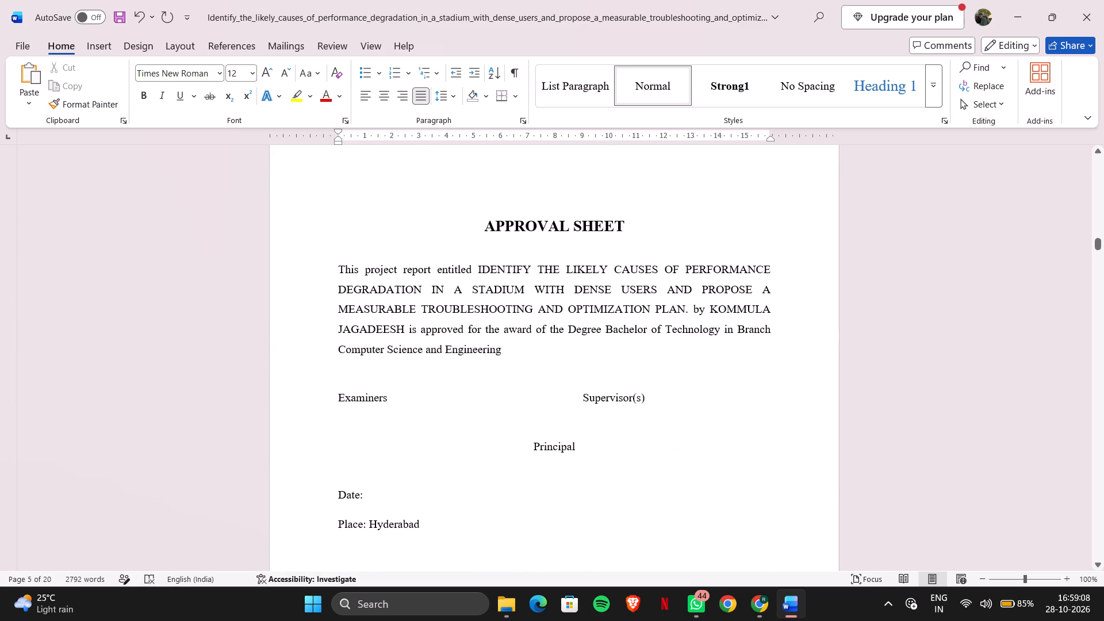
drag(511, 355, 348, 356)
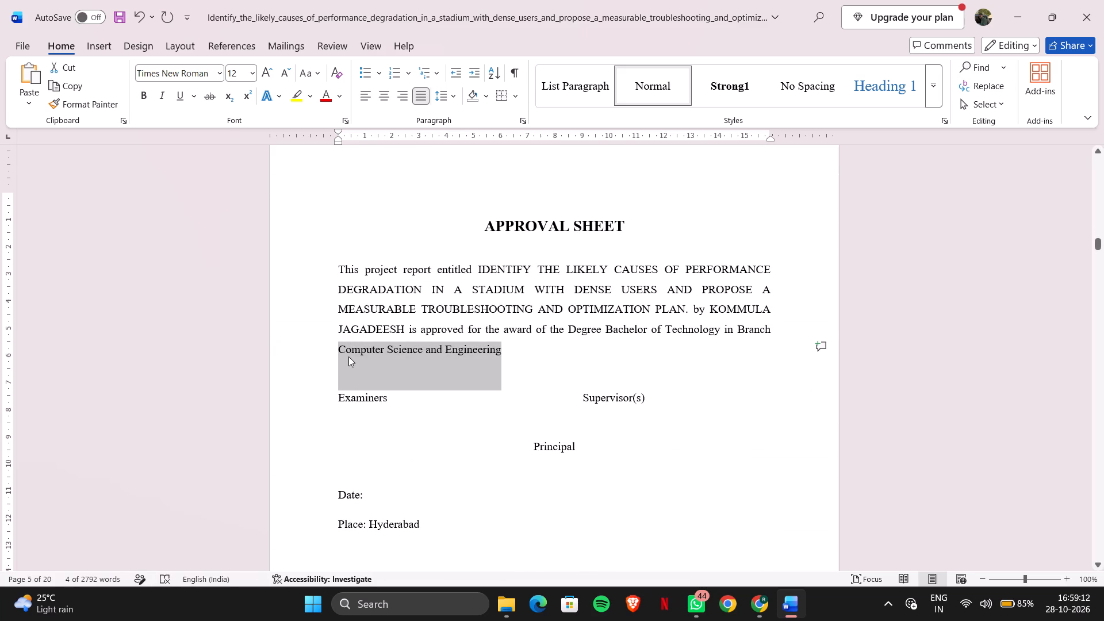
key(super+v)
scroll(434, 272, down, 1)
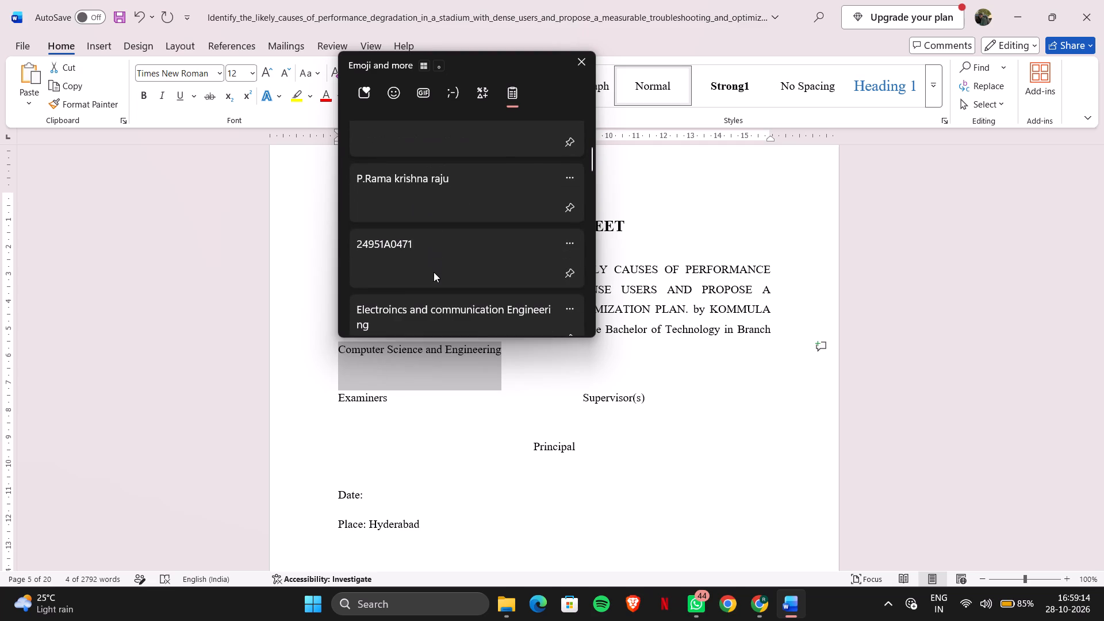
click(423, 305)
key(ctrl+v)
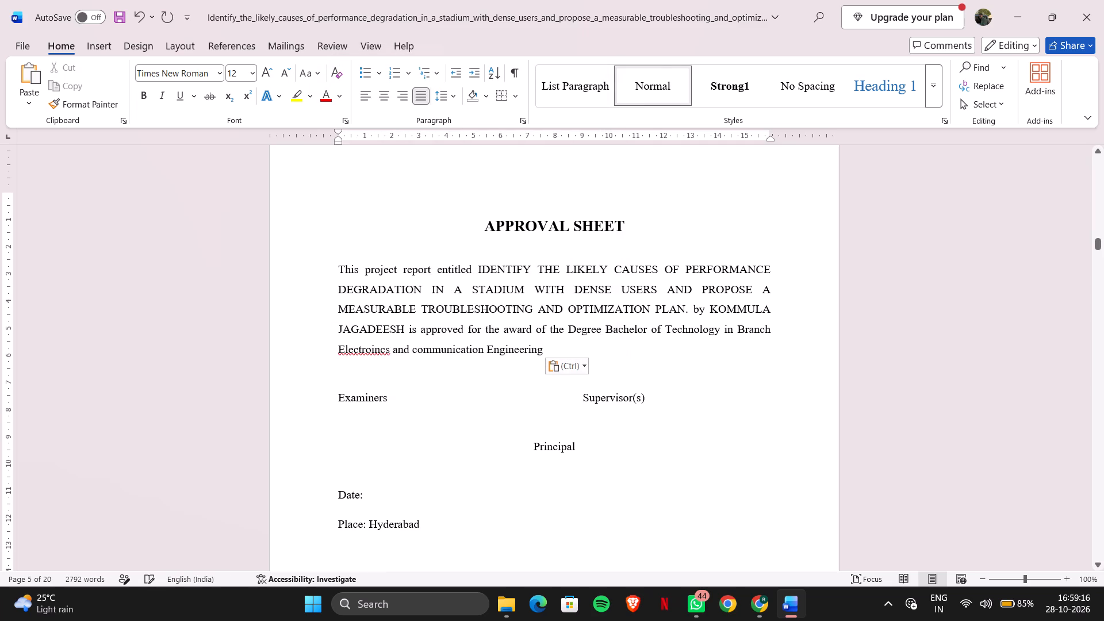
Replace the student name after "by" in the Approval Sheet with the new student's name in capitals.
drag(402, 329, 401, 329)
drag(401, 329, 712, 311)
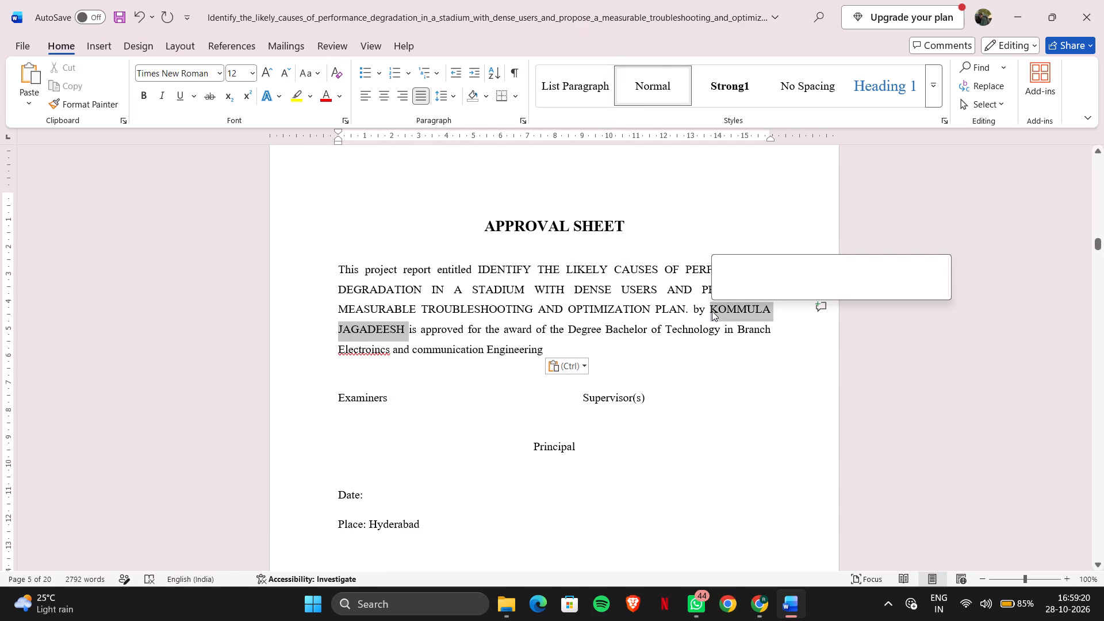
key(super+v)
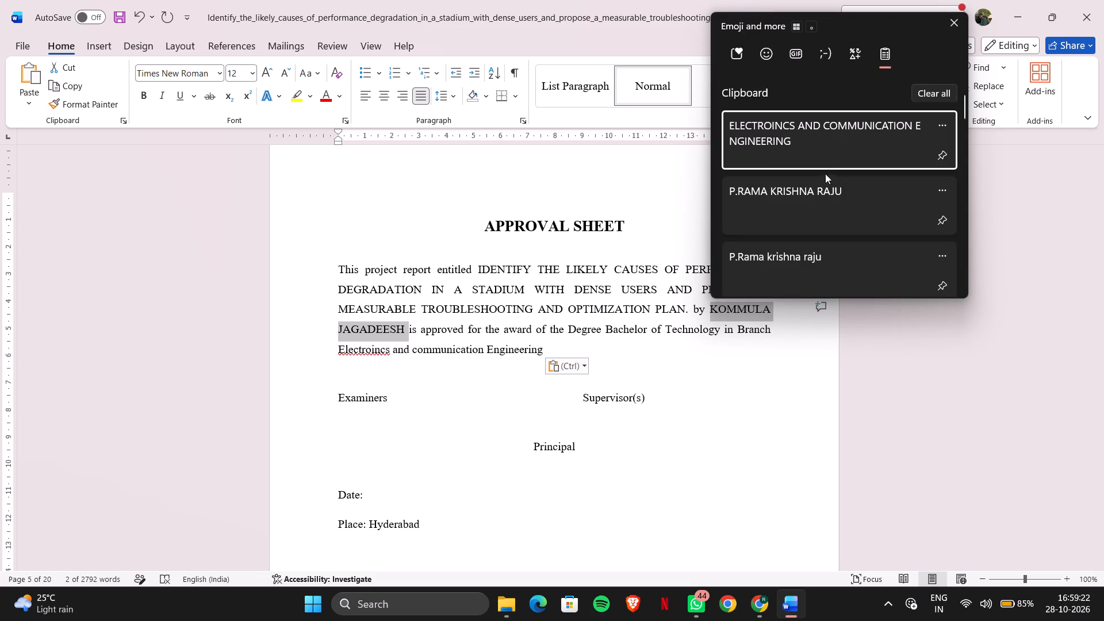
click(822, 187)
key(ctrl+v)
Replace the Head of the Department's branch in the acknowledgement paragraph on page 6 with "Electroincs and communication Engineering".
scroll(706, 384, down, 2)
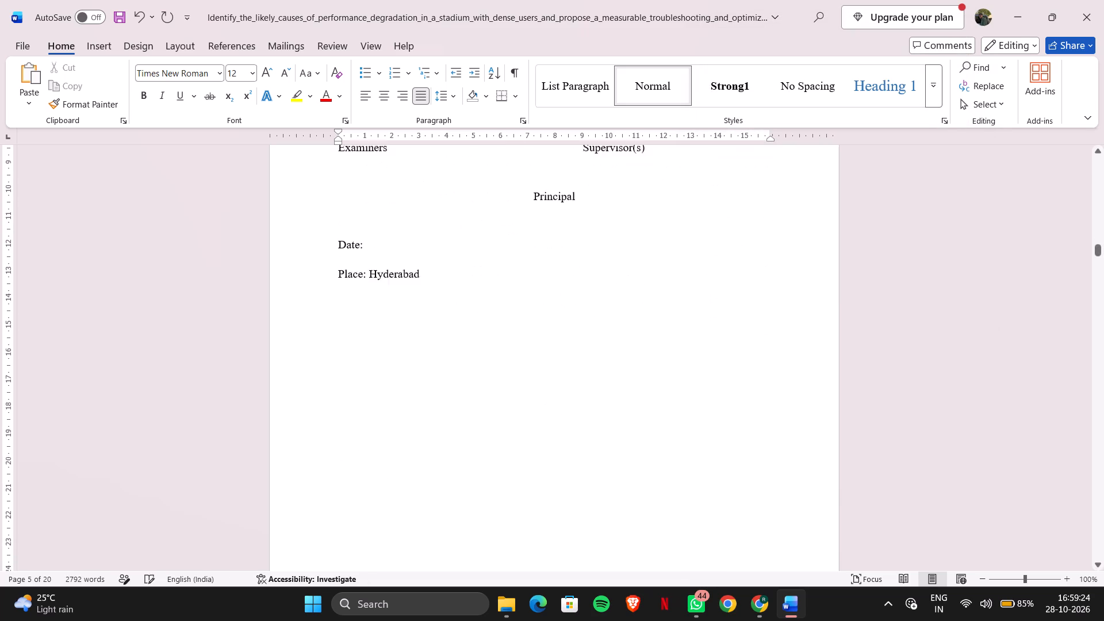
scroll(706, 384, down, 2)
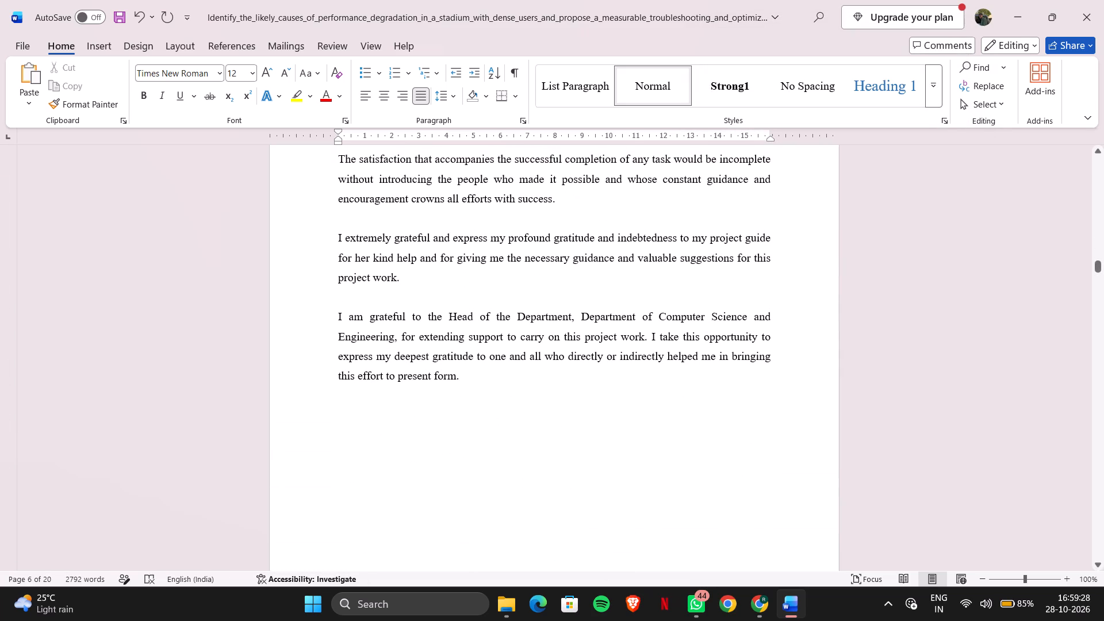
drag(393, 337, 668, 316)
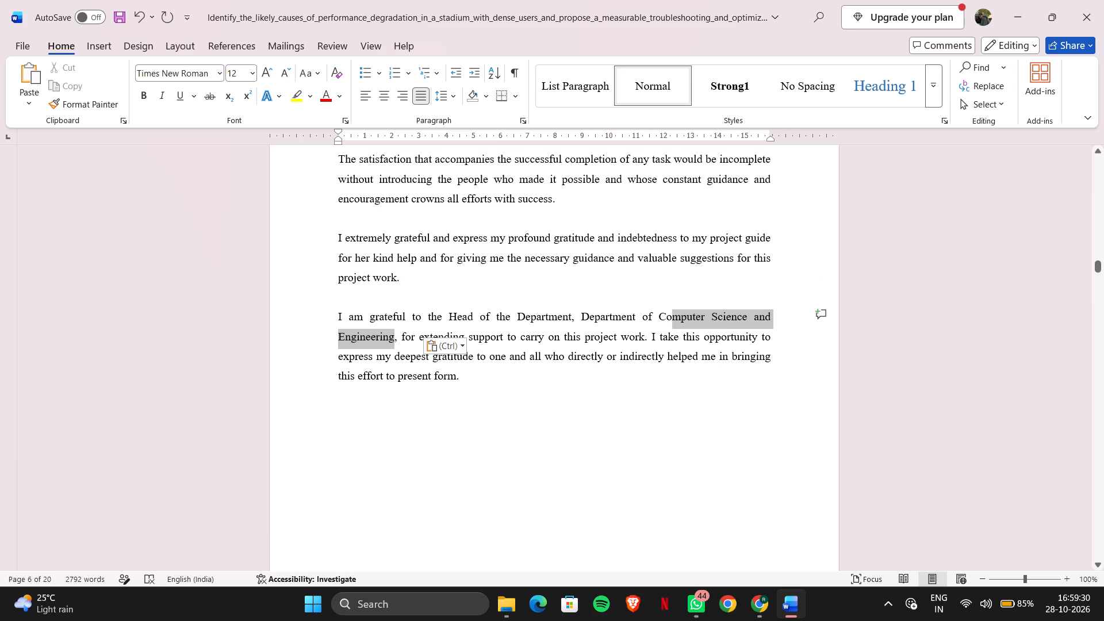
drag(668, 316, 660, 316)
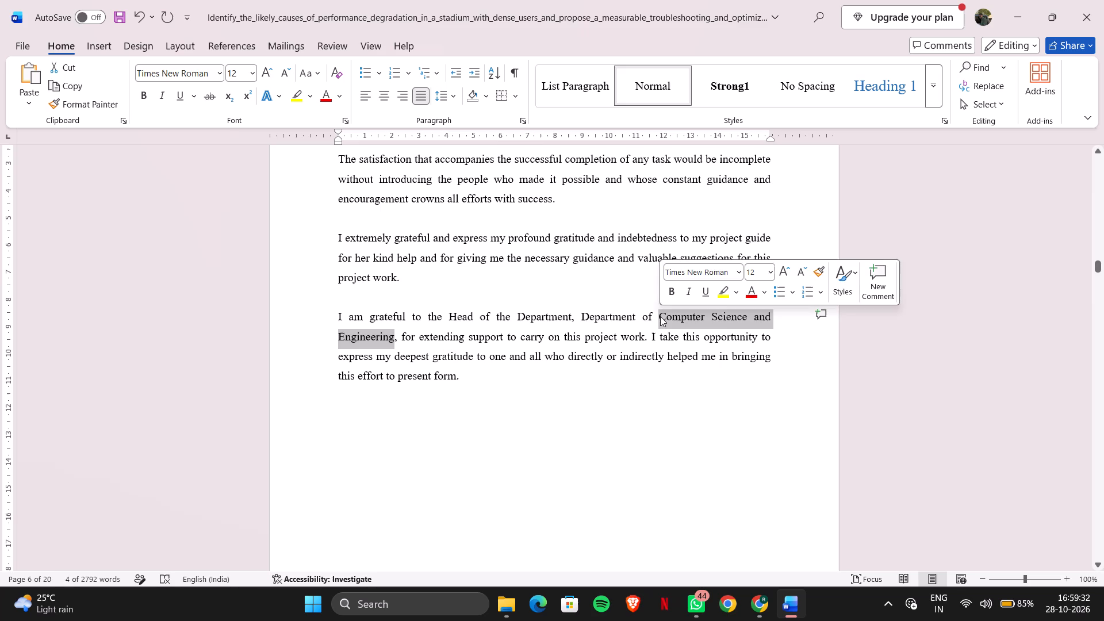
key(super+v)
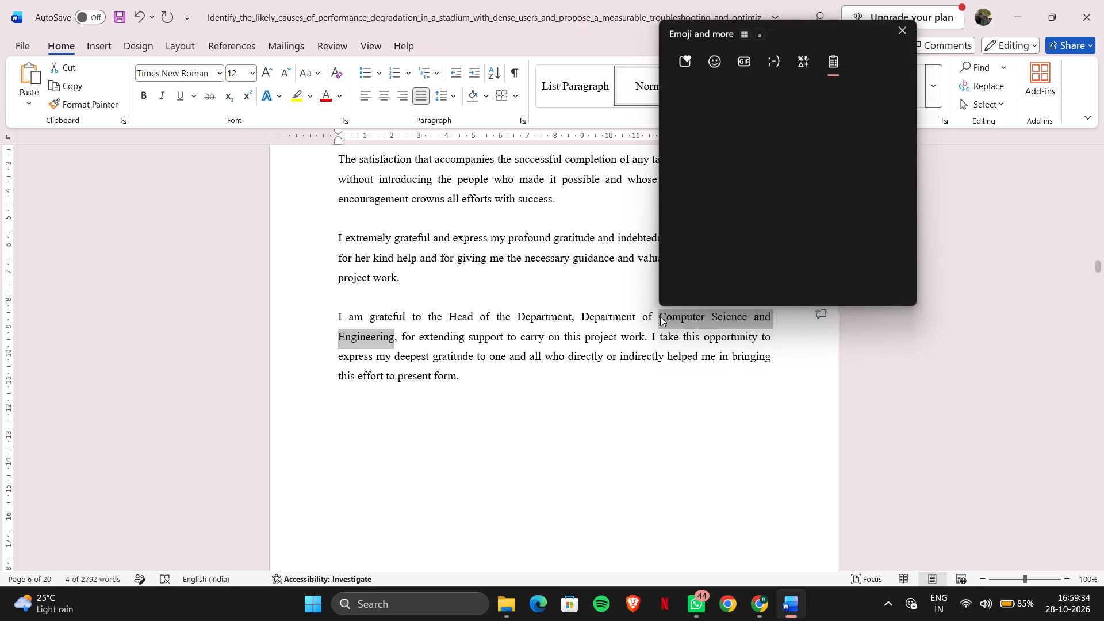
scroll(733, 246, down, 1)
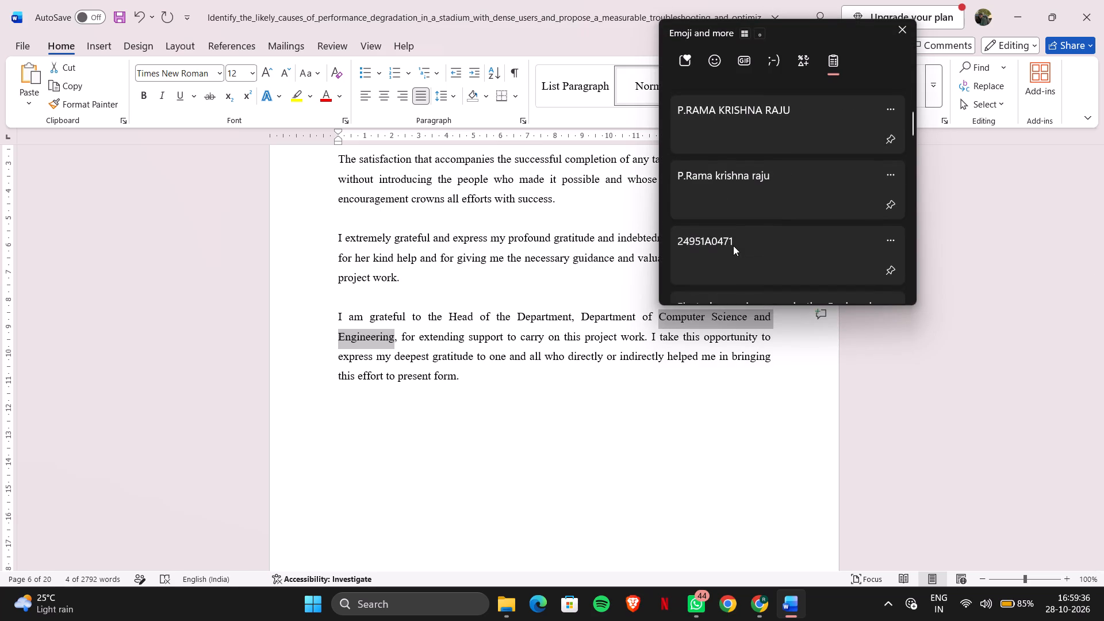
scroll(733, 246, down, 1)
click(735, 233)
key(ctrl+v)
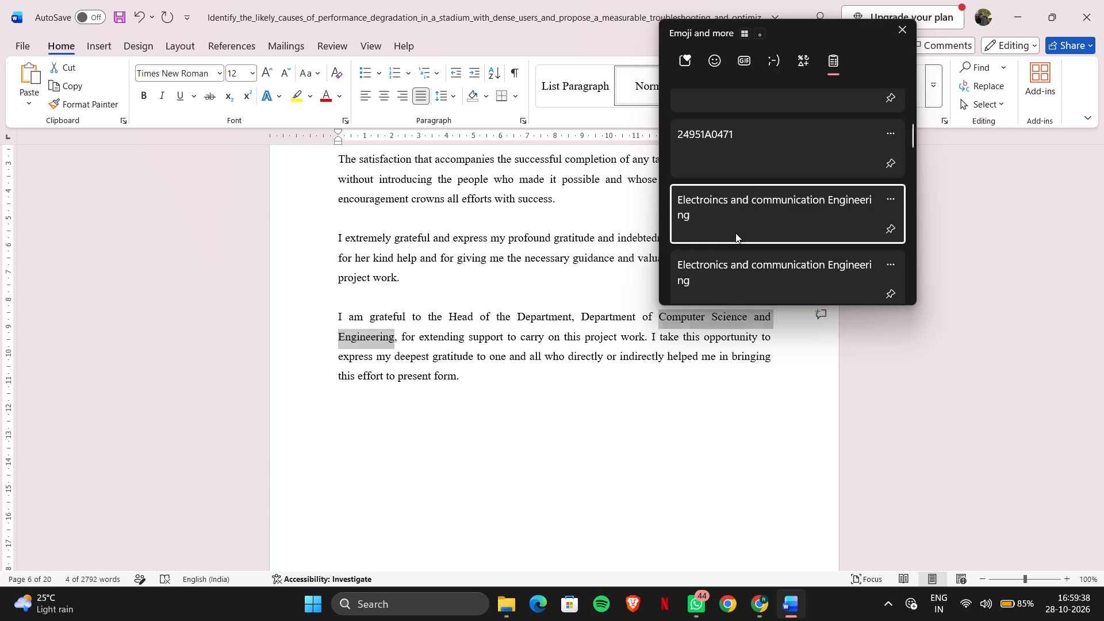
Change the ending of the roll number below the Declaration to match the new student's roll number.
scroll(735, 233, up, 1)
scroll(735, 233, down, 1)
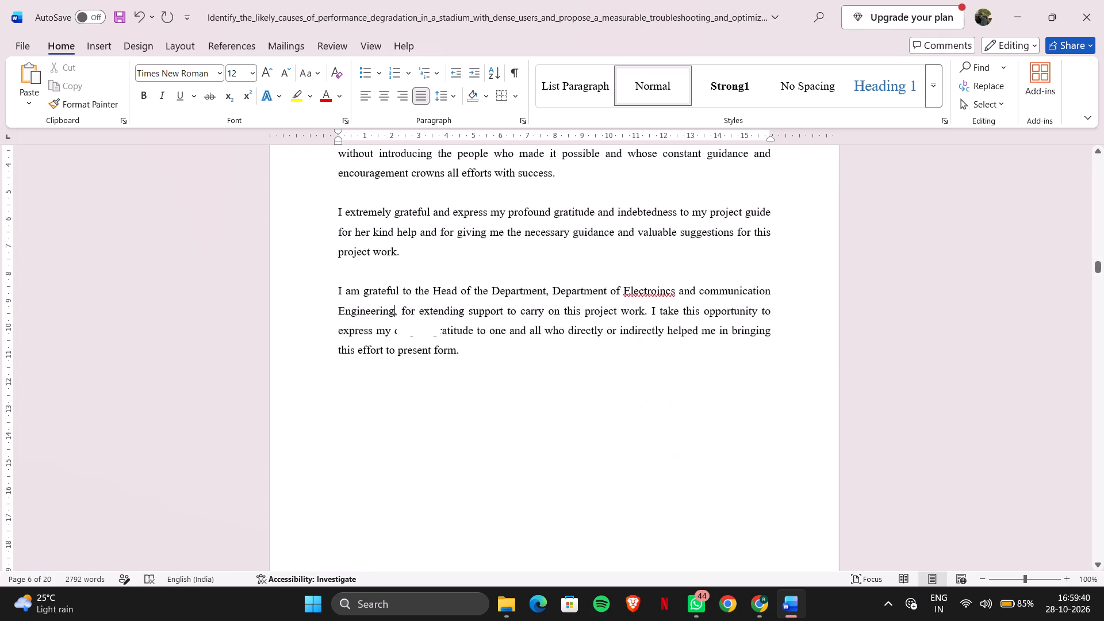
scroll(735, 233, down, 4)
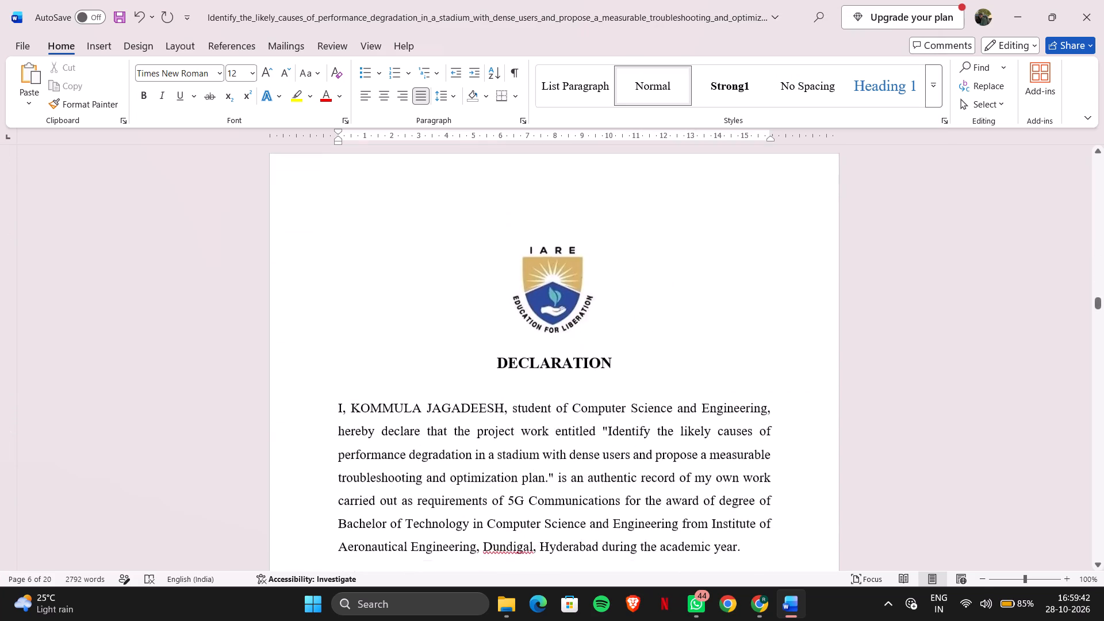
scroll(735, 233, down, 1)
scroll(735, 233, up, 1)
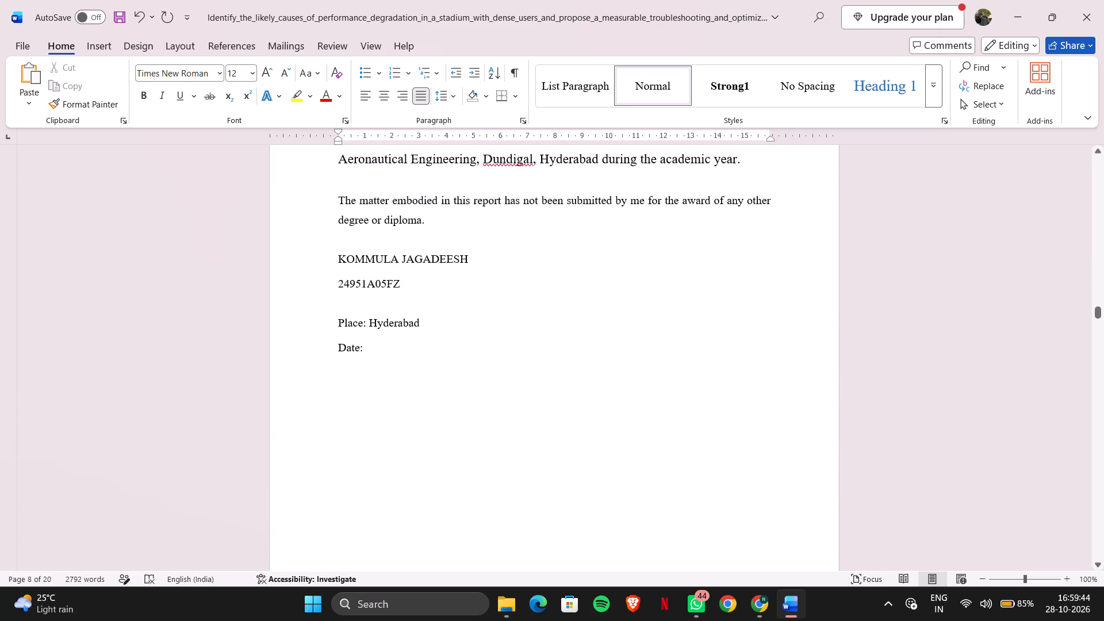
click(413, 285)
key(BackSpace)
key(BackSpace)
key(BackSpace)
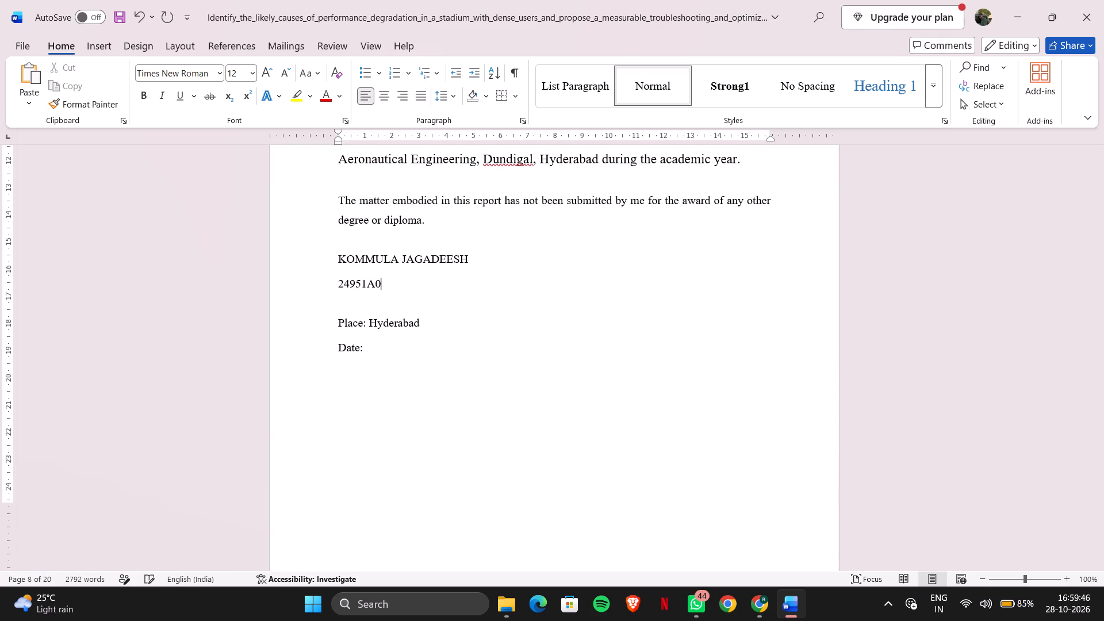
text(471)
Replace the student name above the roll number in the Declaration's signature block with the new student's name in capitals.
drag(473, 255, 338, 254)
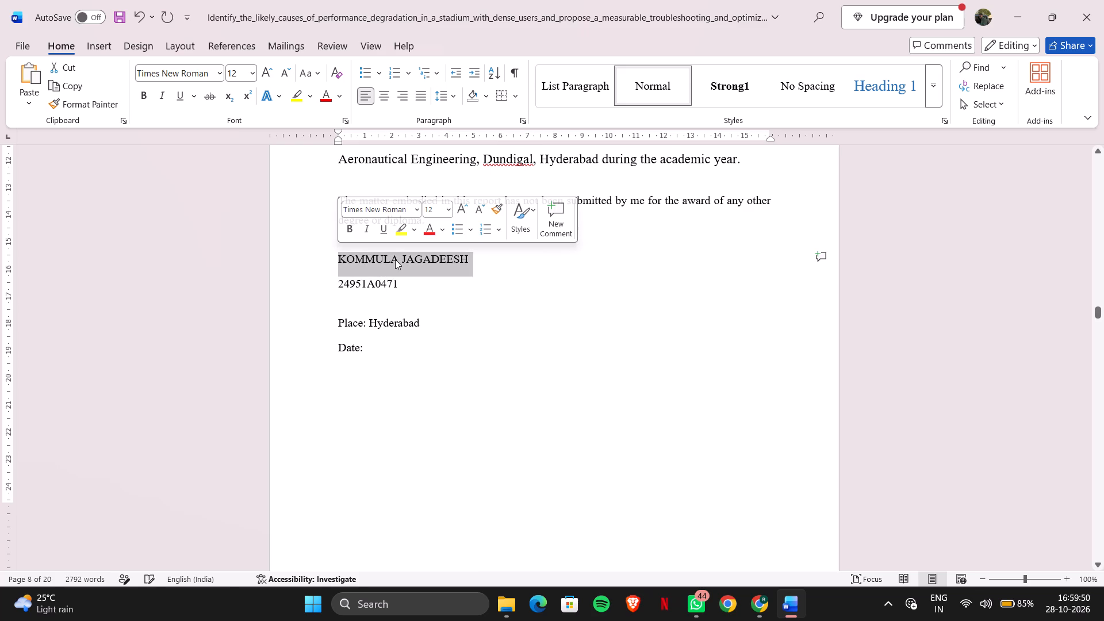
key(super+v)
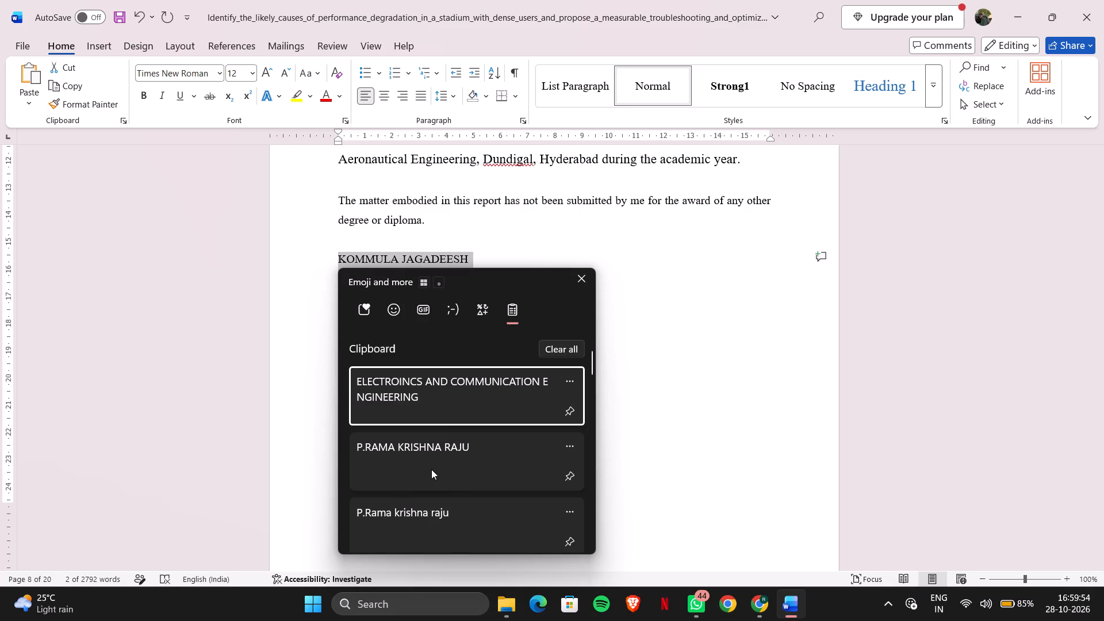
click(431, 469)
key(ctrl+v)
scroll(480, 356, up, 1)
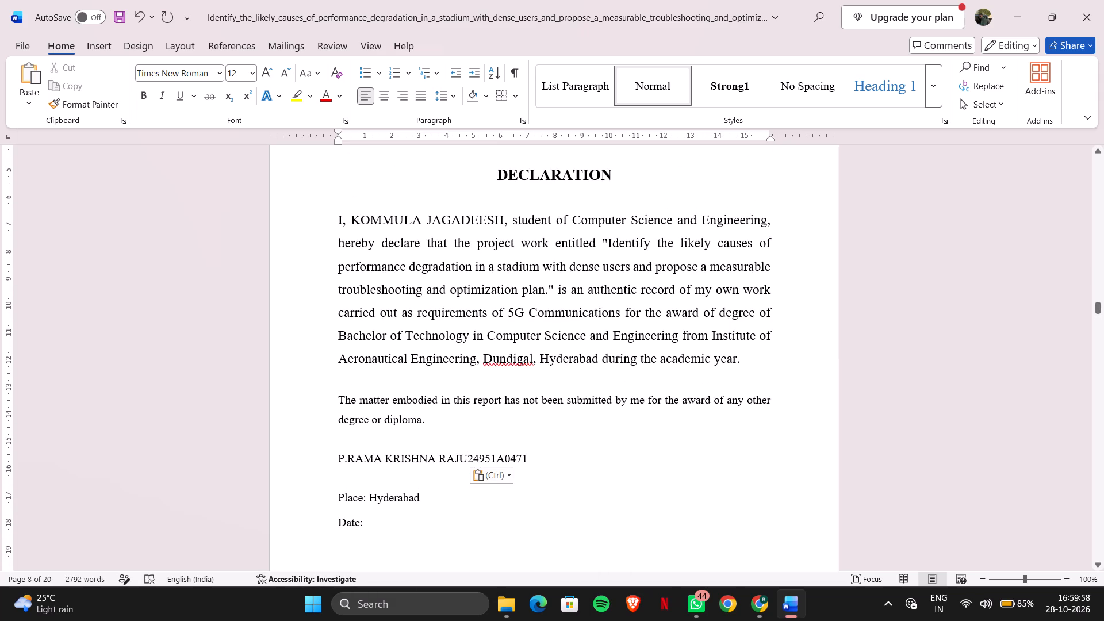
Replace the student name in the Declaration's opening sentence with the new student's name in capitals, followed by a space.
drag(502, 221, 367, 218)
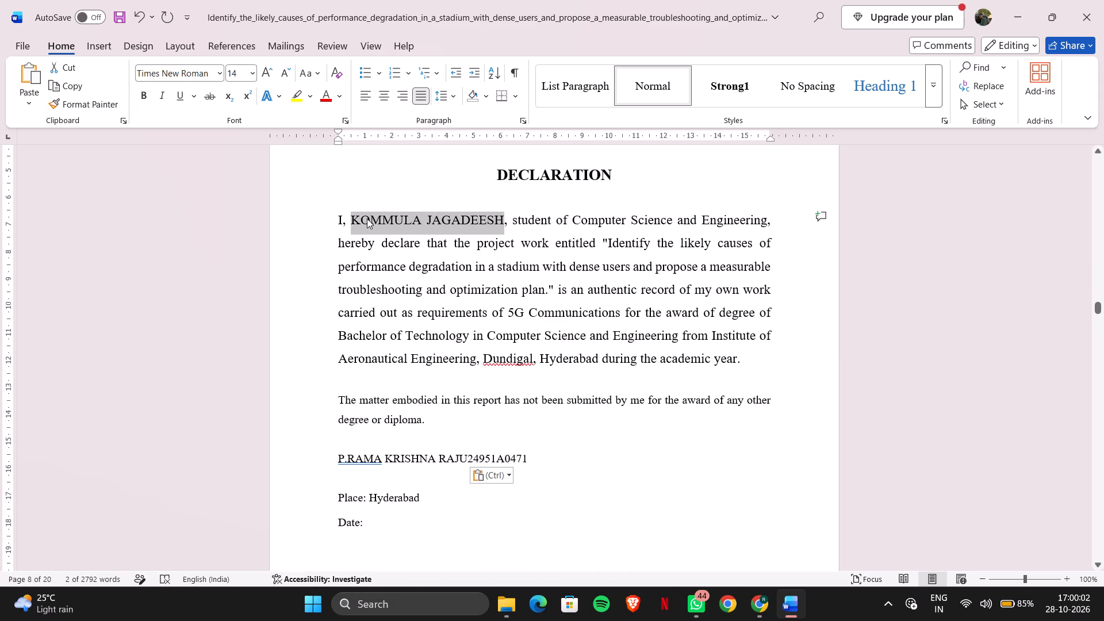
key(ctrl+v)
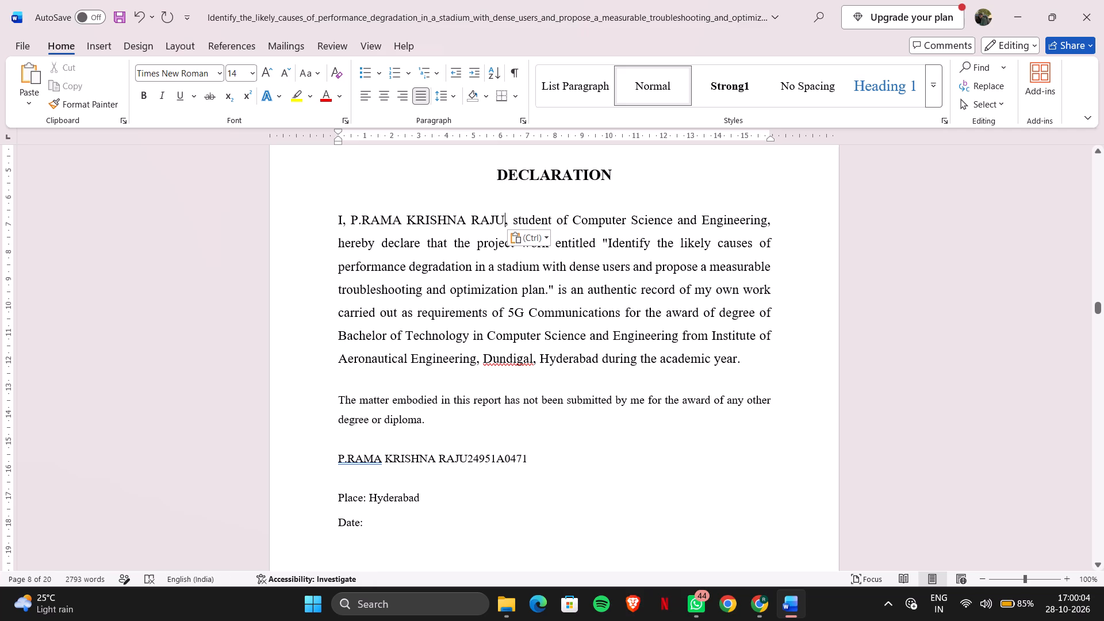
key(space)
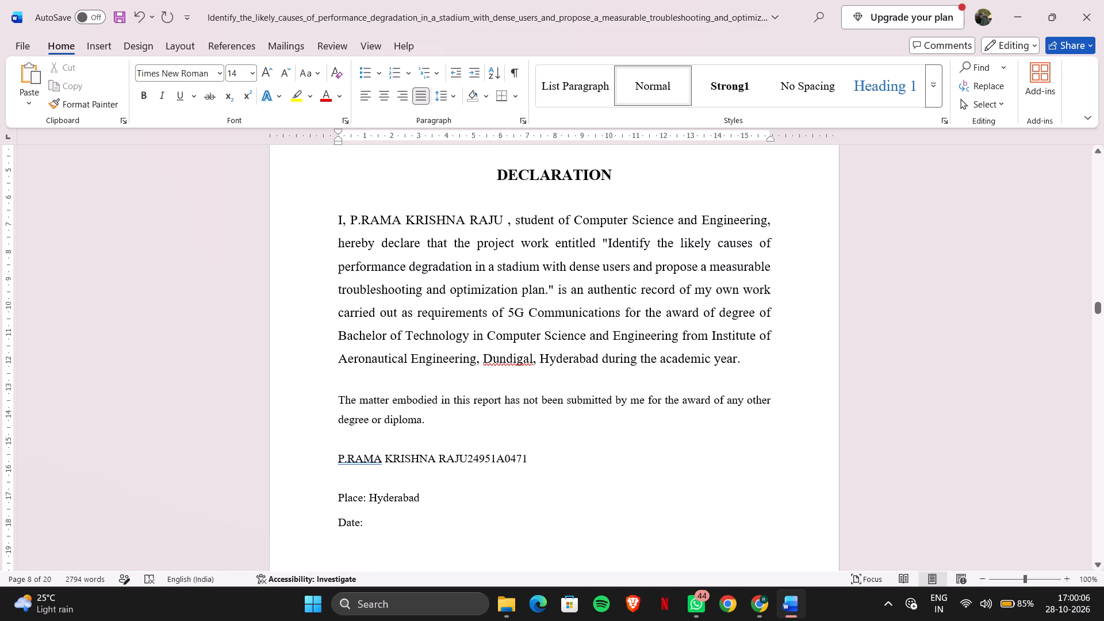
Put the roll number on its own line below the student name in the Declaration's signature block.
click(463, 459)
key(Return)
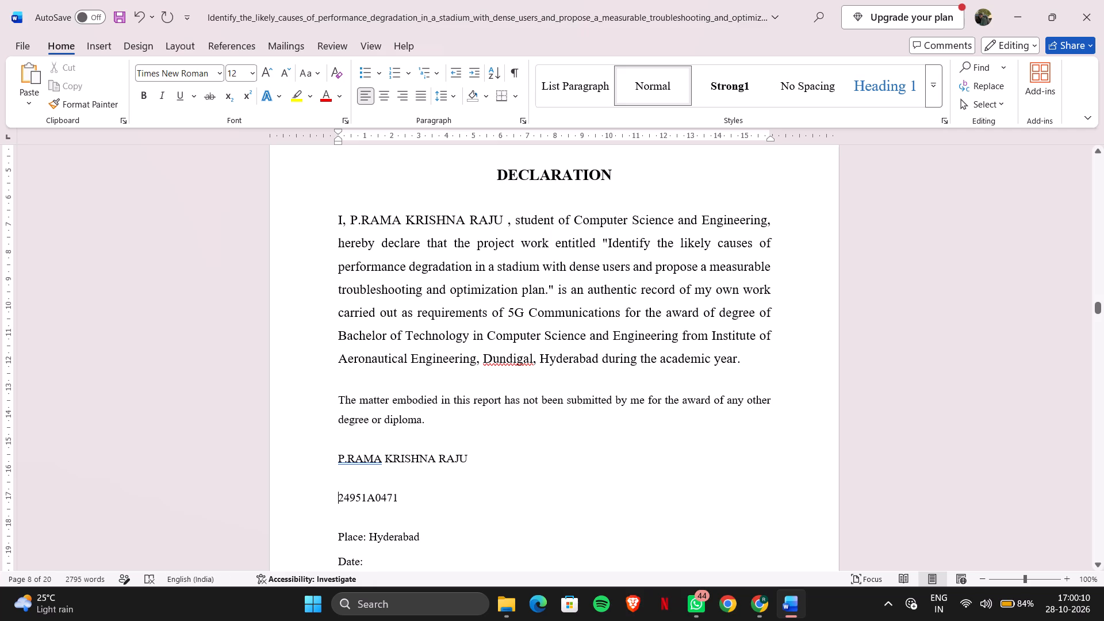
Replace the branch after "student of" in the Declaration's first line with "Electroincs and communication Engineering" from the clipboard history.
drag(574, 216, 746, 226)
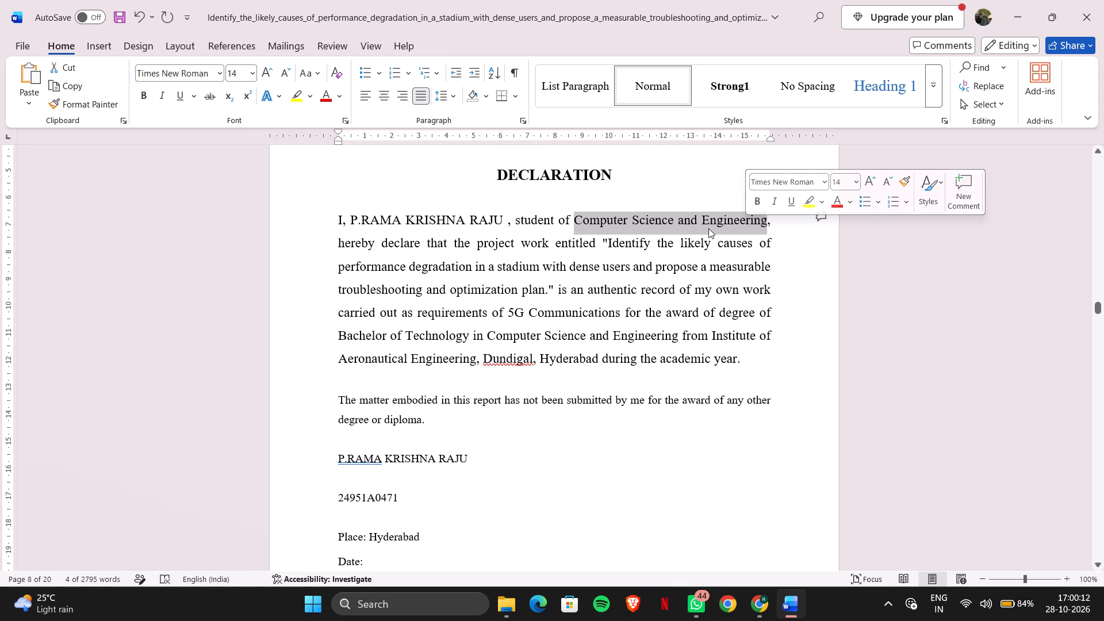
key(super+v)
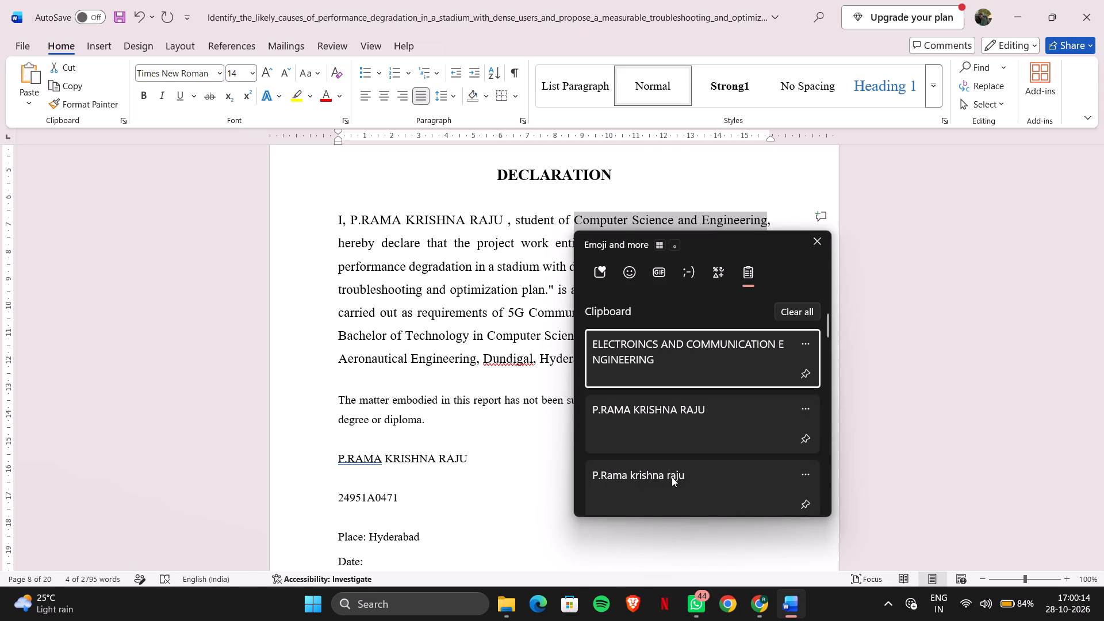
scroll(658, 471, down, 2)
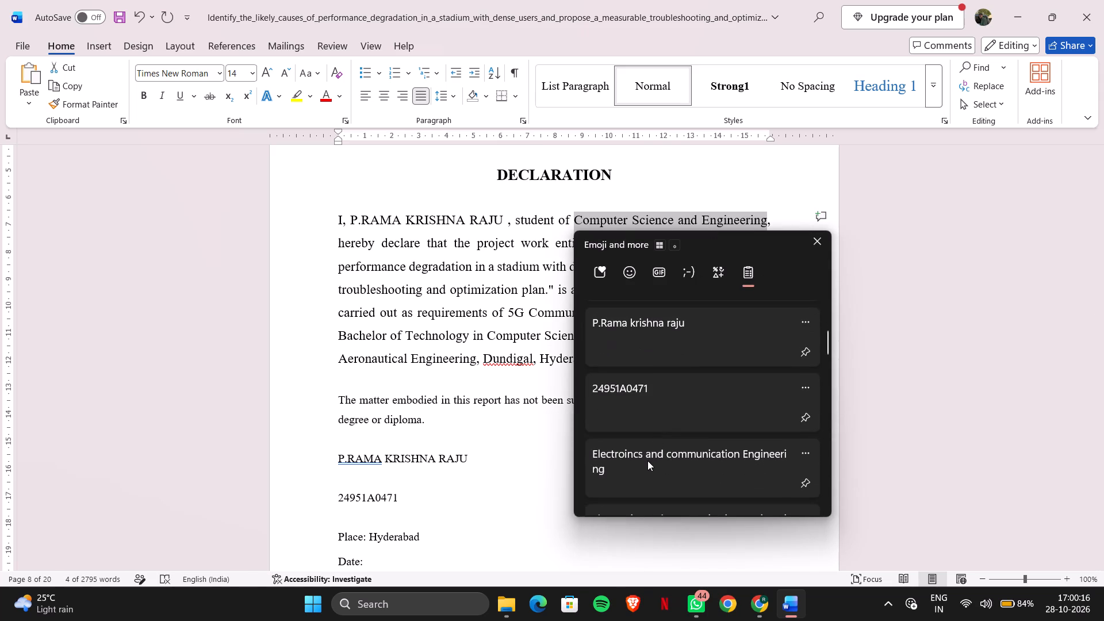
click(647, 461)
key(ctrl+v)
Look through the pages after the Declaration, from the Abstract into the chapters, for remaining student details.
scroll(584, 432, down, 1)
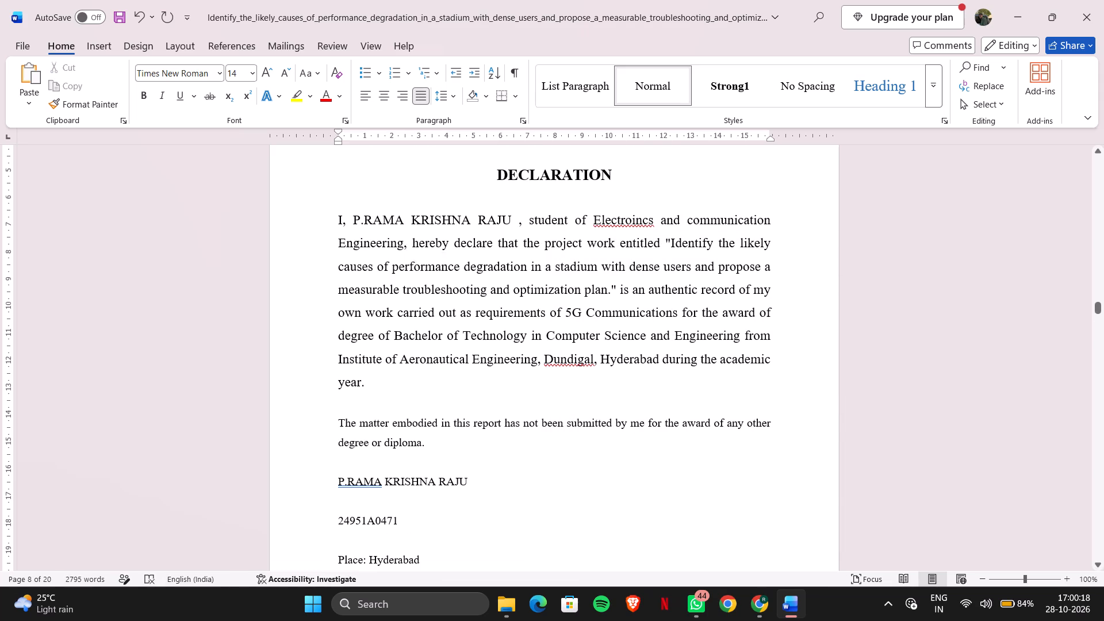
scroll(584, 432, down, 2)
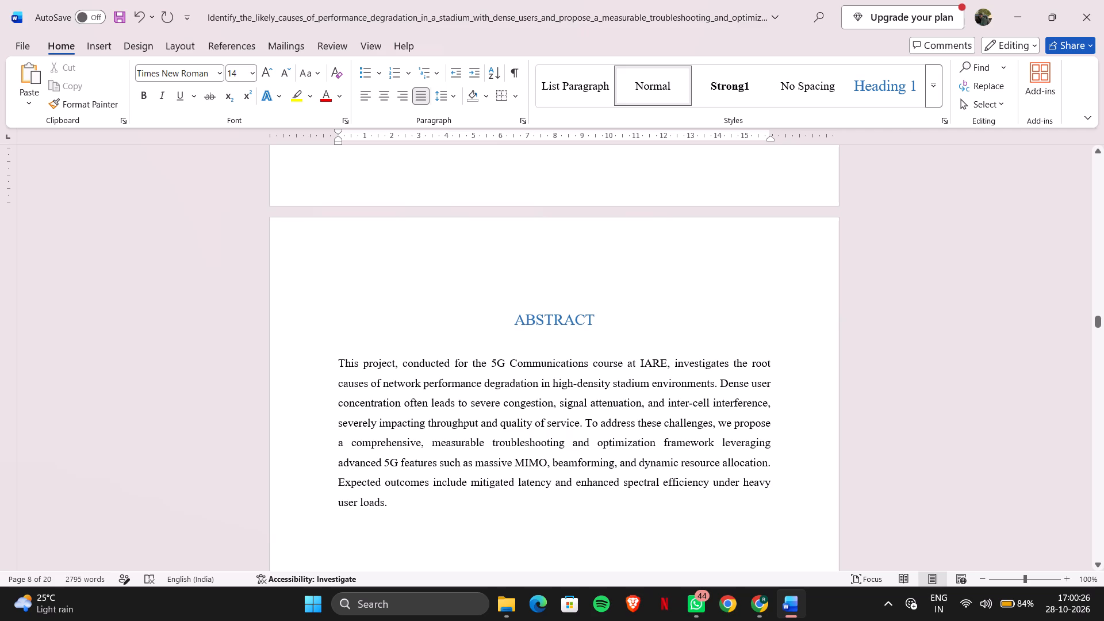
scroll(532, 458, down, 3)
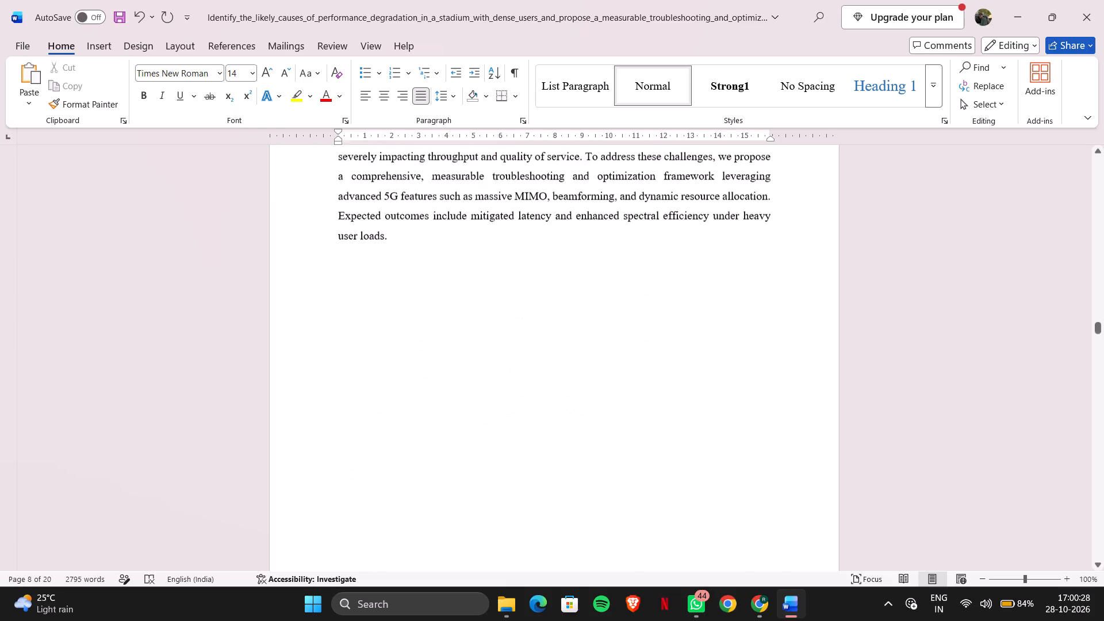
scroll(532, 458, down, 6)
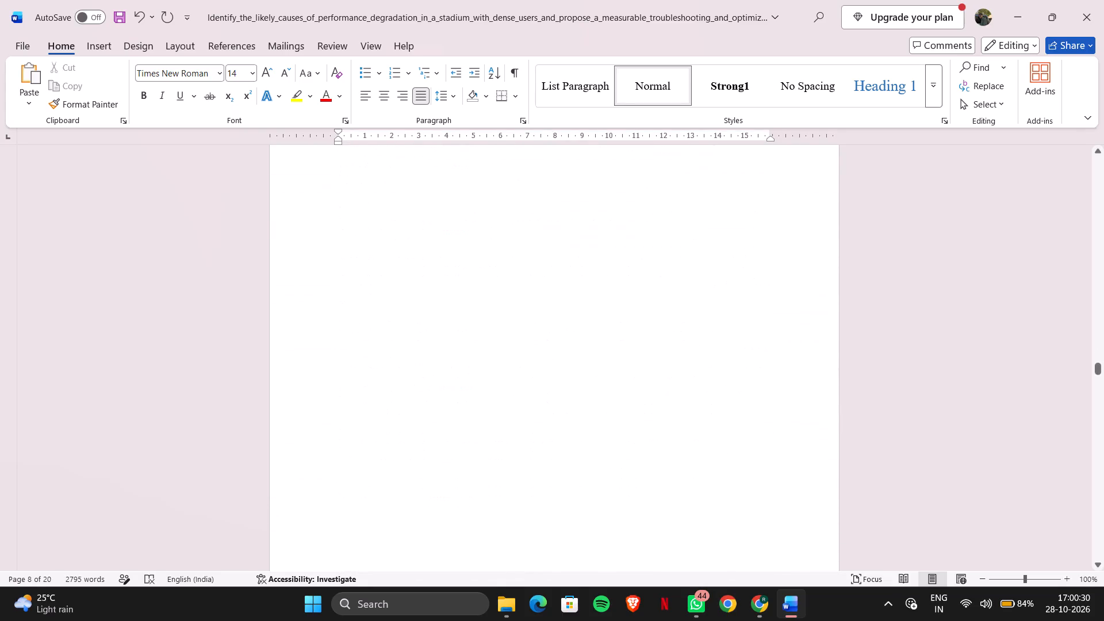
scroll(532, 458, down, 1)
scroll(532, 458, up, 12)
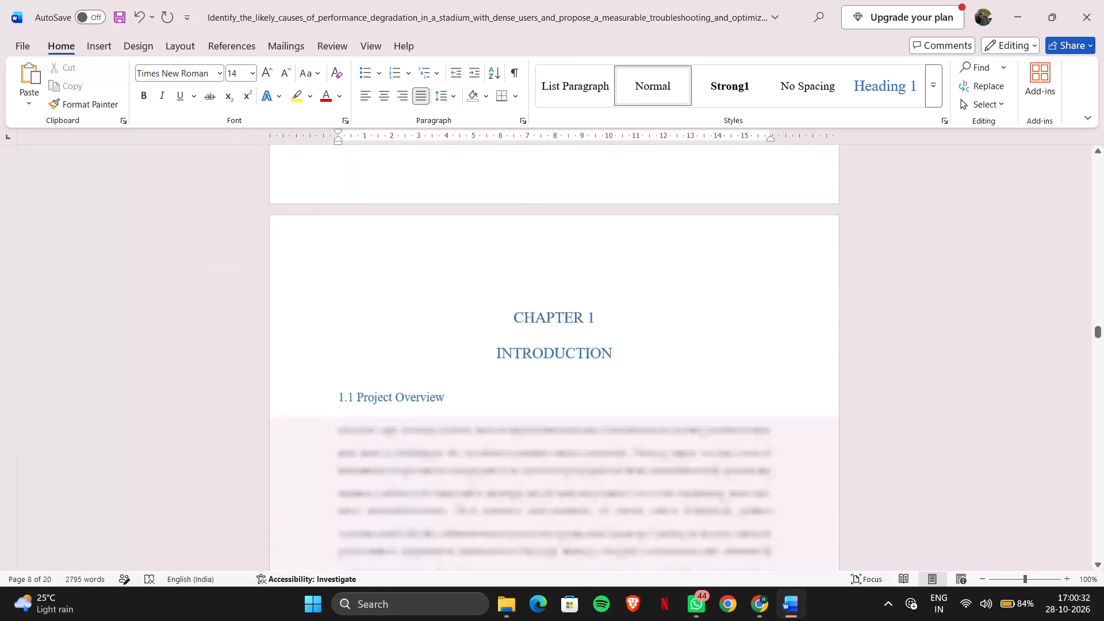
scroll(135, 164, up, 1)
Save a copy of the report as a PDF named "5g 2026" in the rama folder on drive D.
click(22, 47)
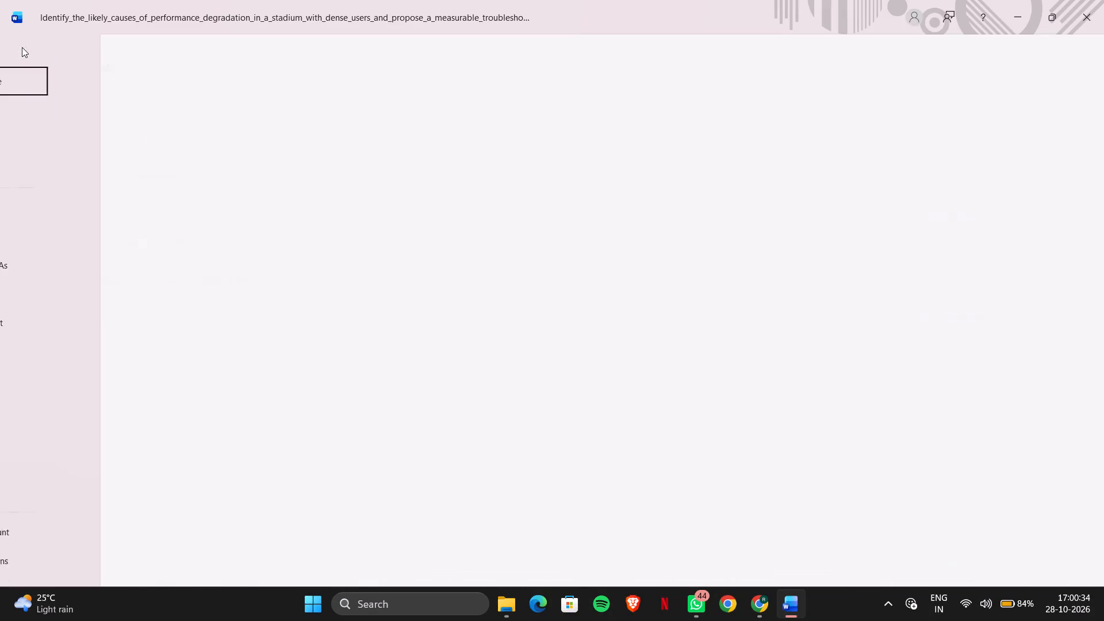
click(59, 266)
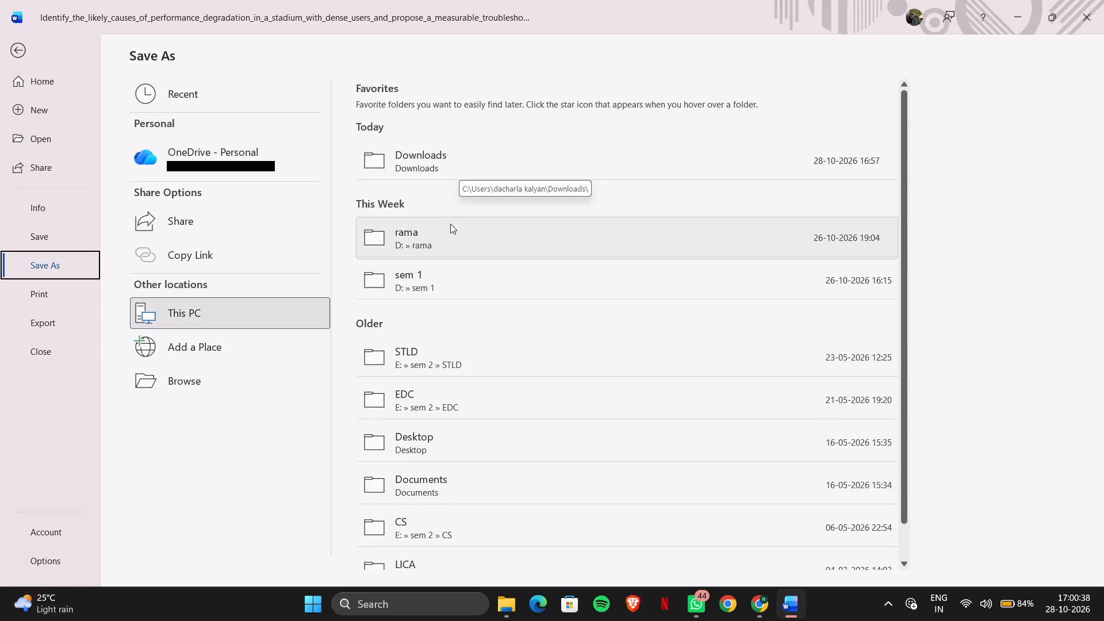
click(447, 229)
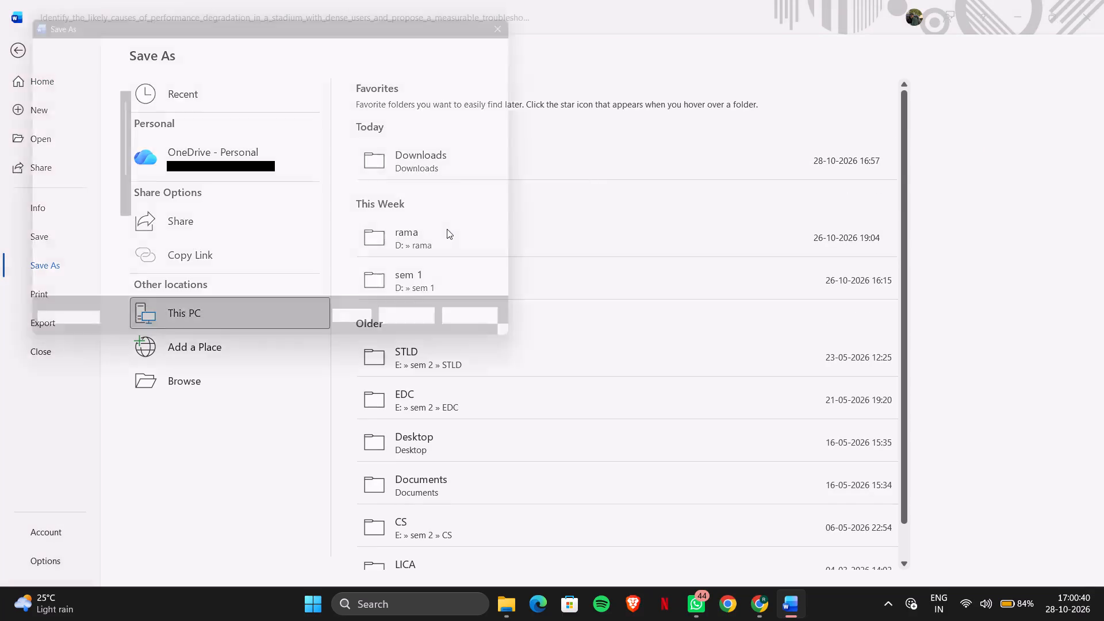
key(BackSpace)
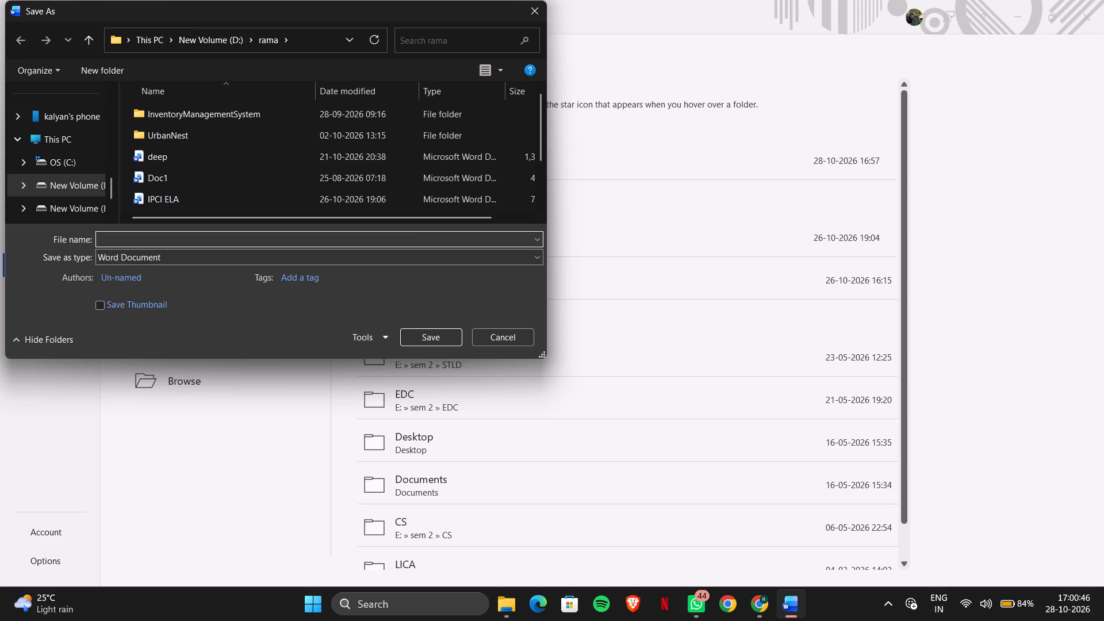
text(5g 2)
text(026)
click(317, 256)
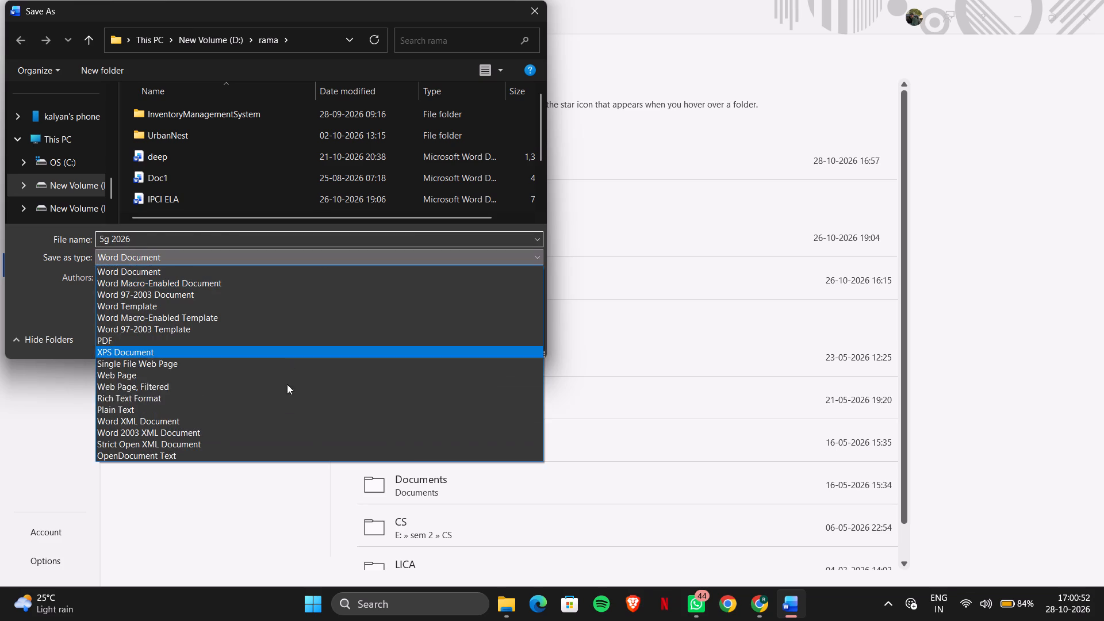
click(227, 338)
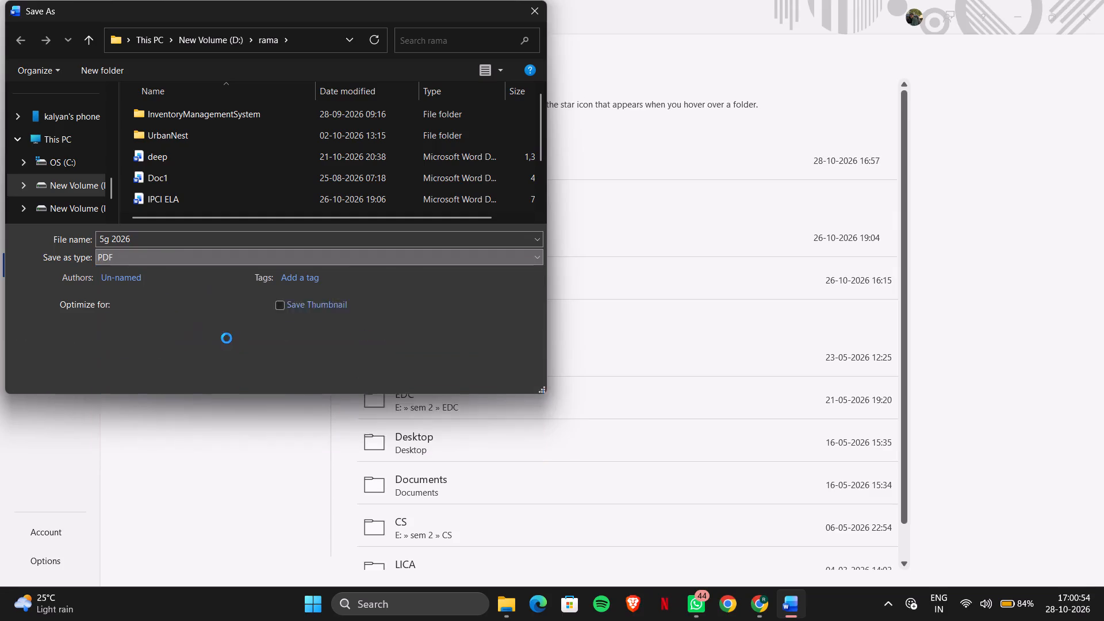
click(436, 369)
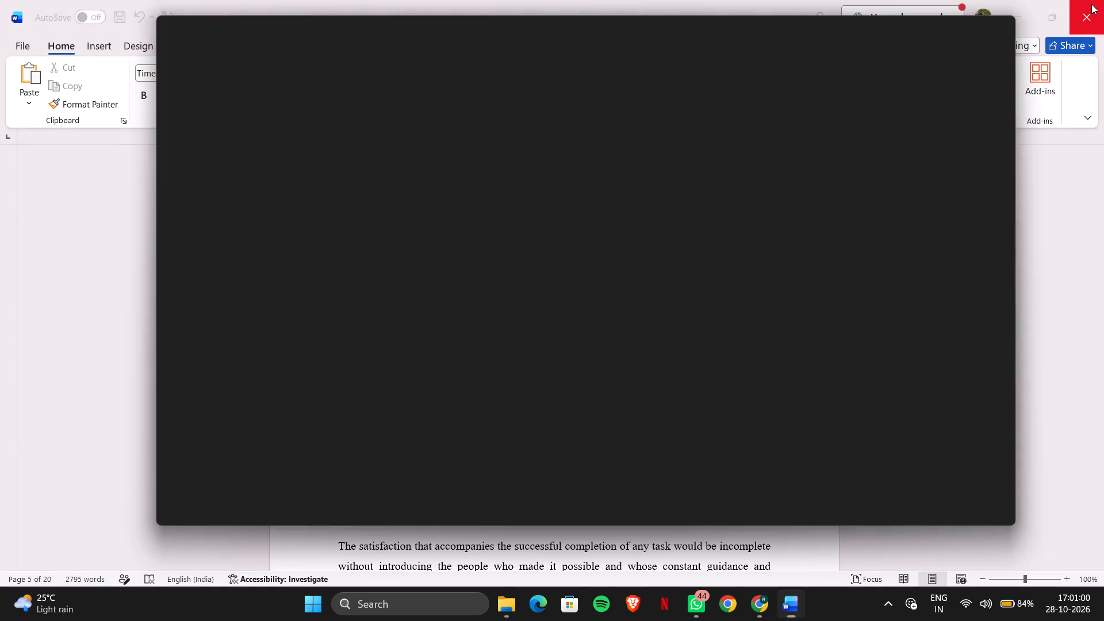
Close the report with its changes saved in Downloads, and close the browser window showing the exported PDF.
click(1091, 4)
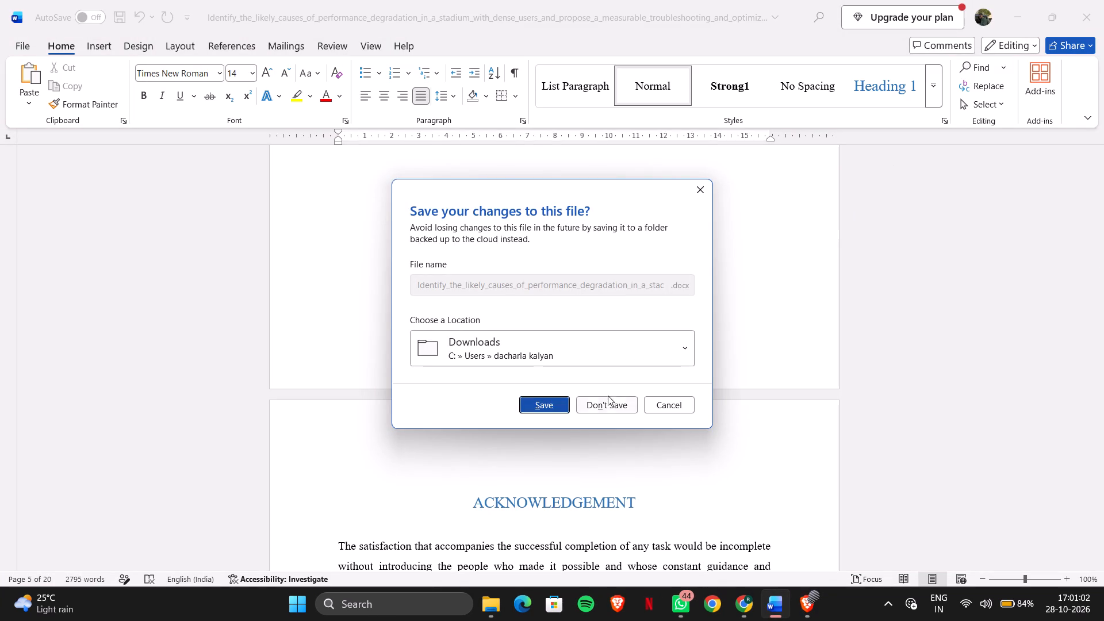
click(562, 402)
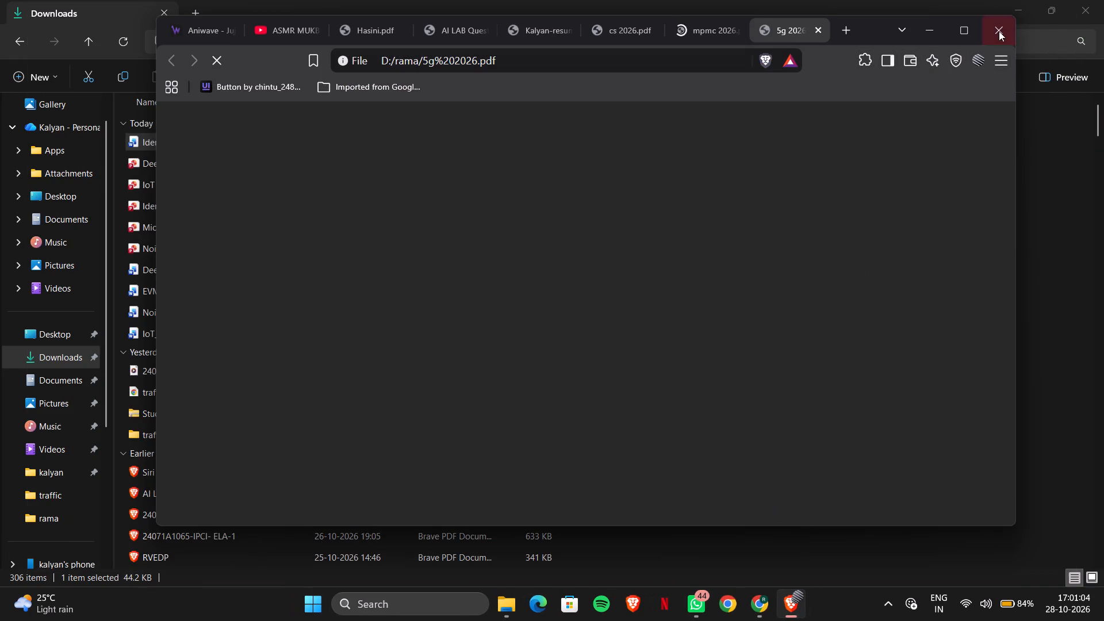
click(999, 30)
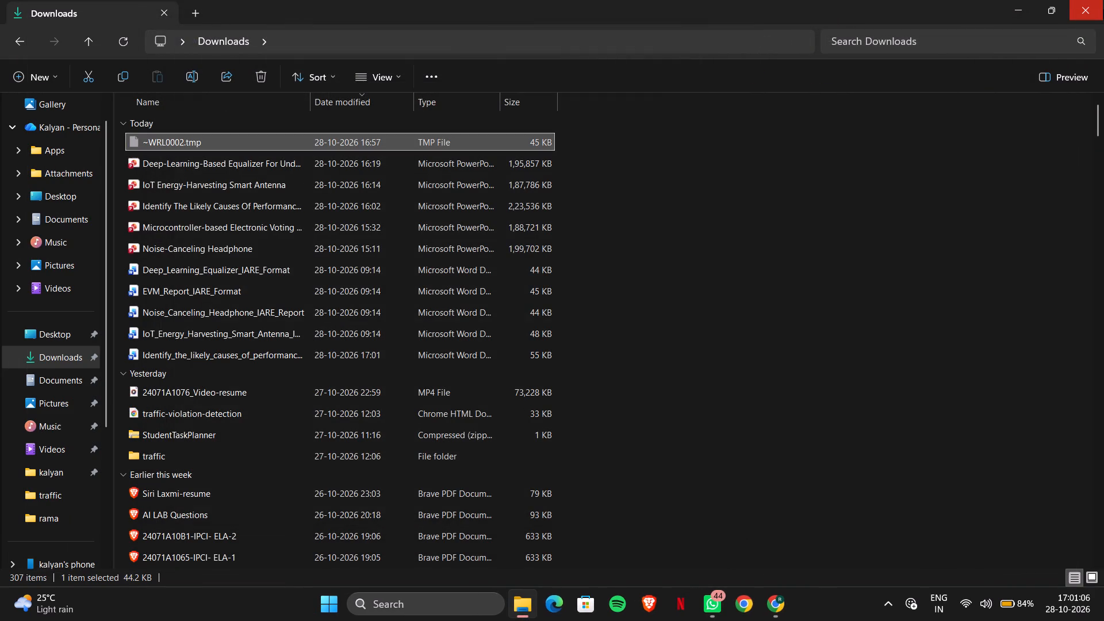
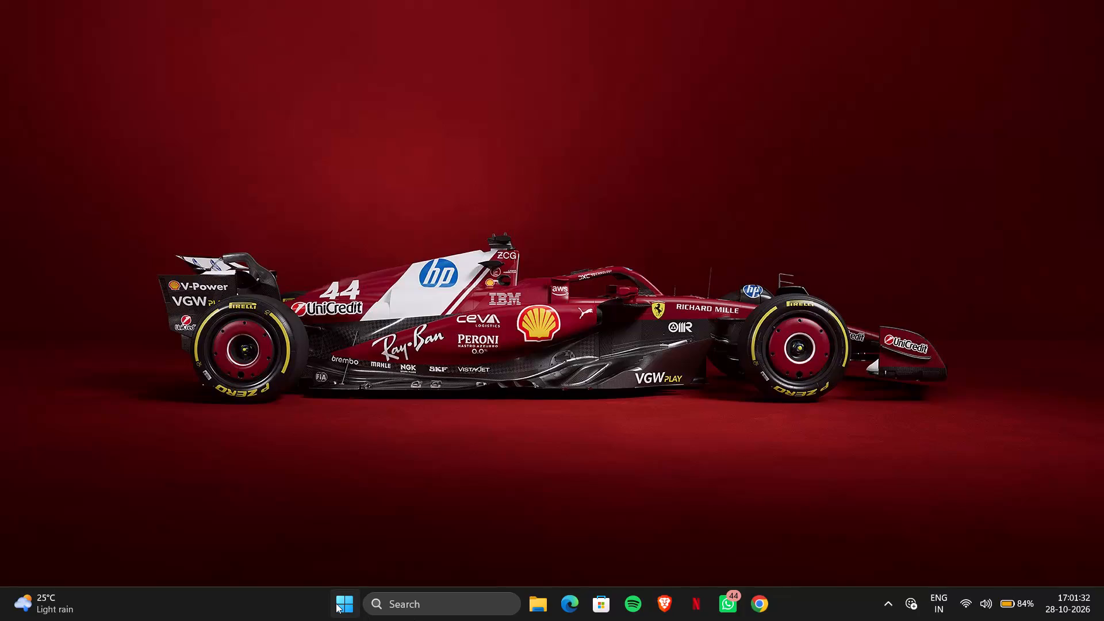
Shut down the computer.
click(336, 603)
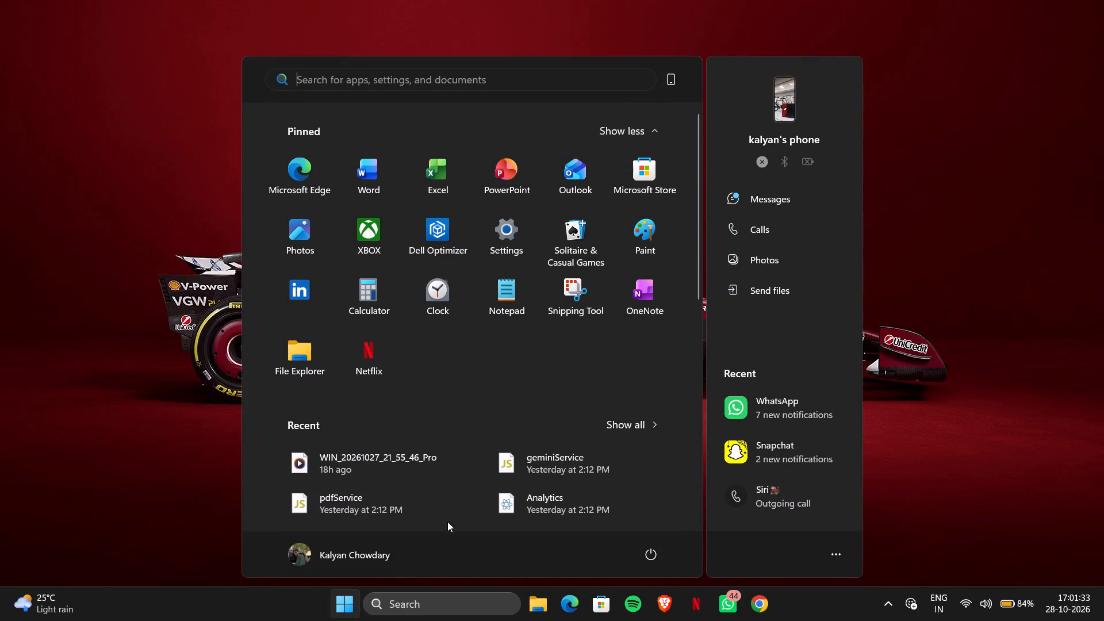
click(655, 555)
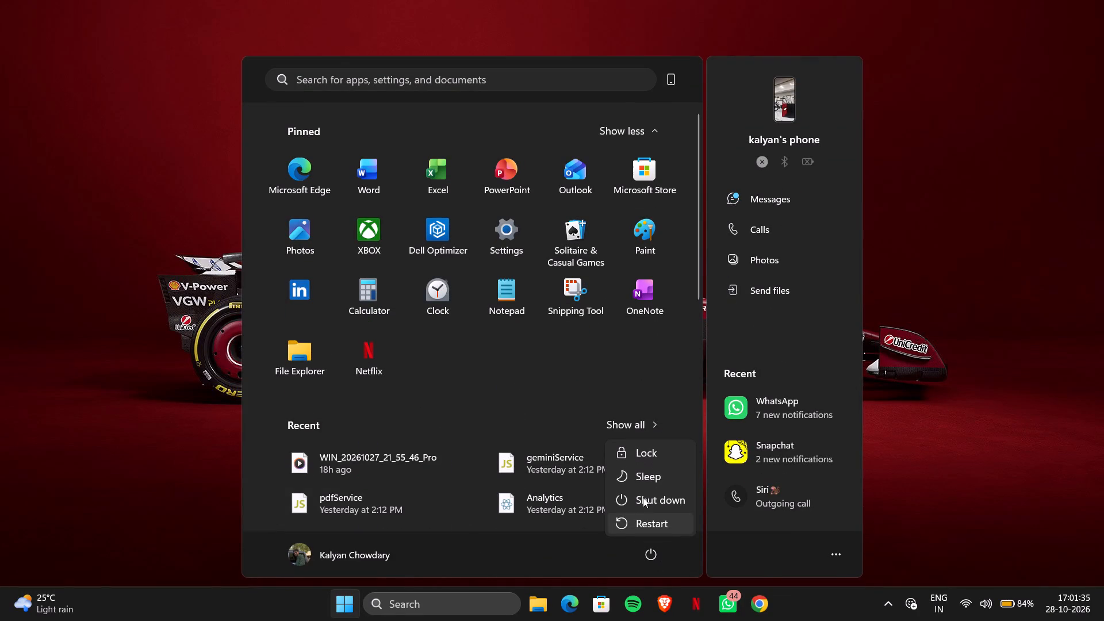
click(643, 497)
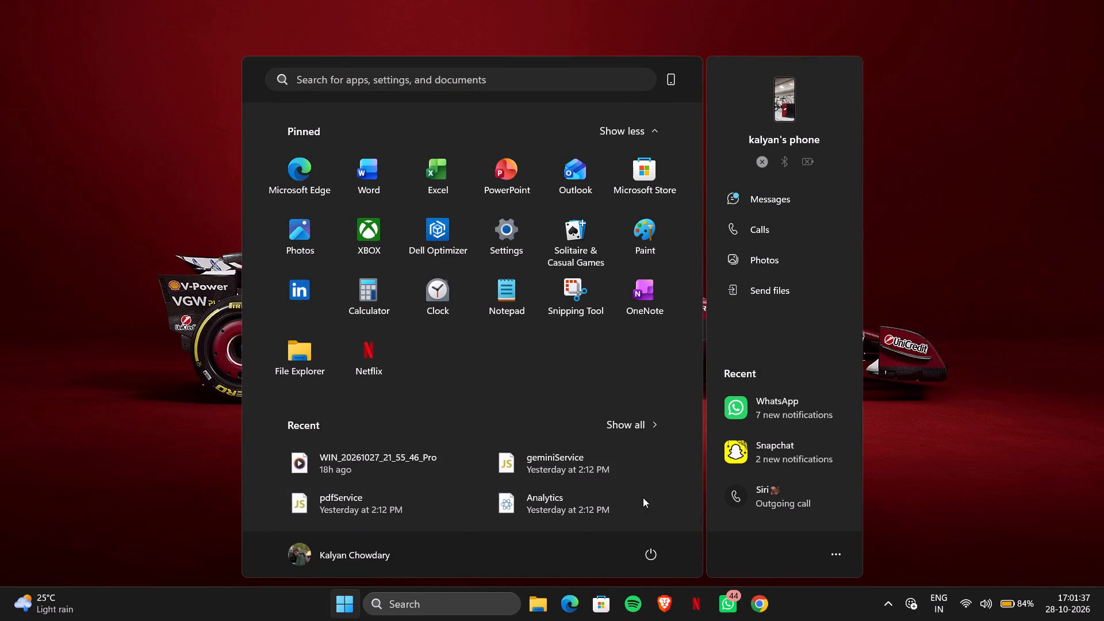